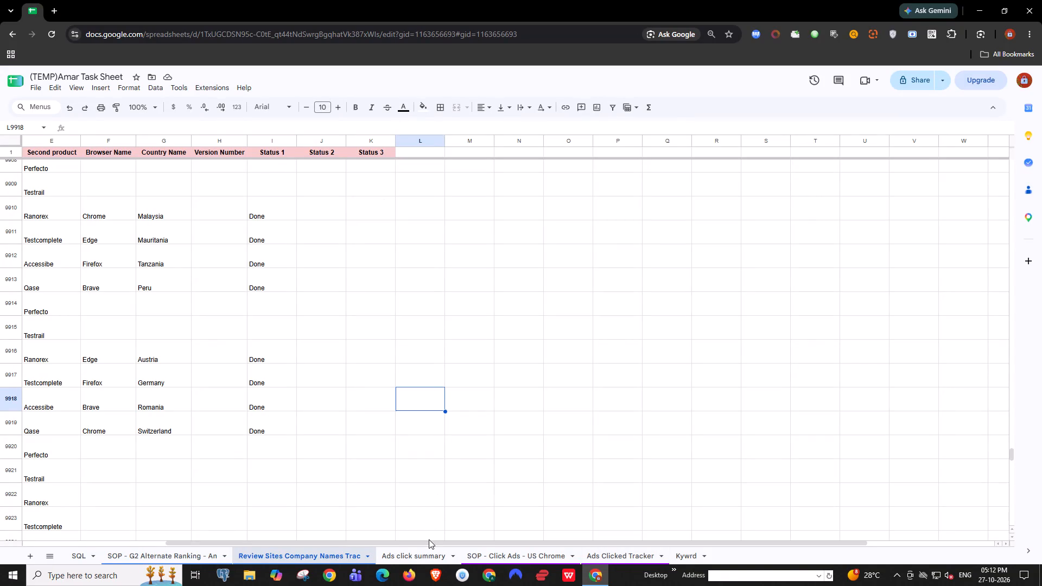
Open a new browser window separate from the review-sites company names tracking sheet.
left_click_drag(428, 544, 204, 545)
scroll(345, 385, "up", 1)
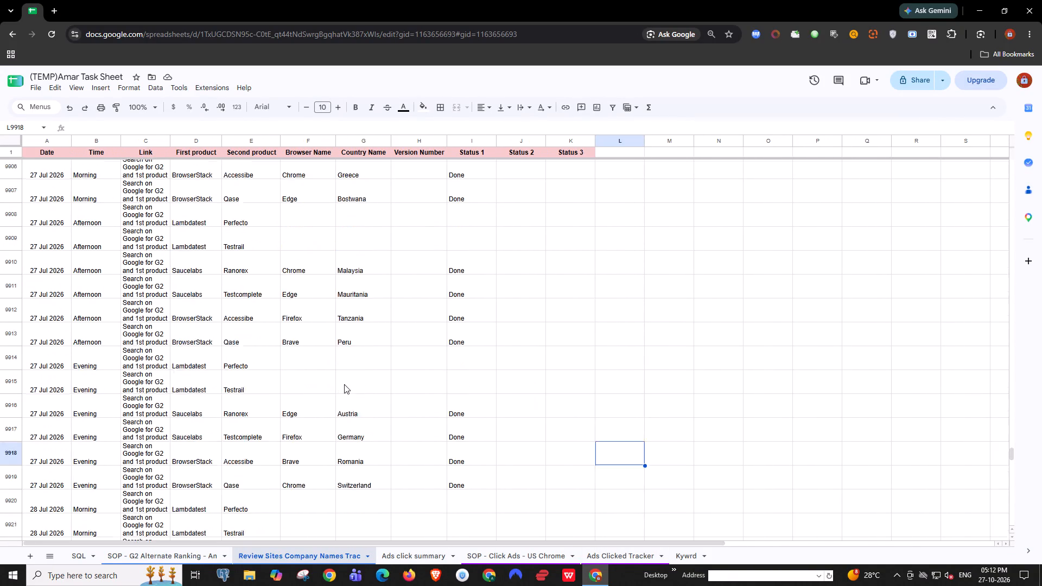
scroll(344, 384, "up", 1)
key("ctrl+n")
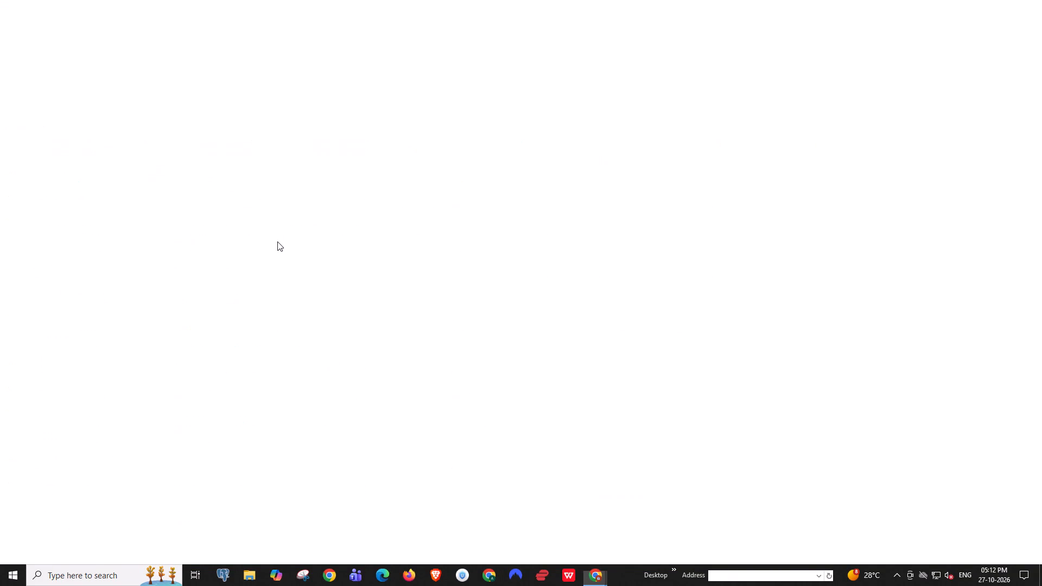
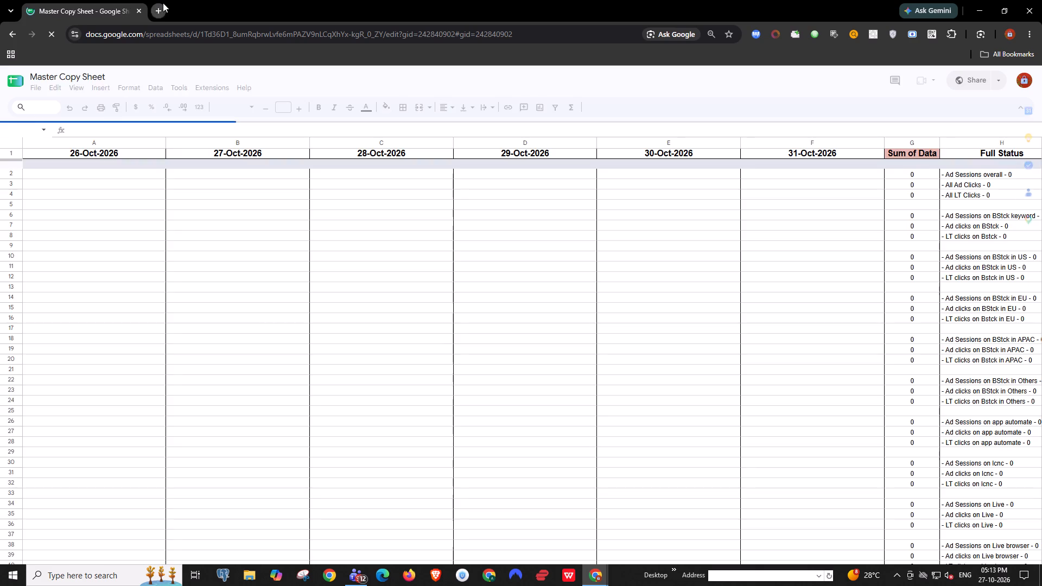
Open the bookmarked Amar ads Master Copy Sheet in the new tab.
left_click(996, 56)
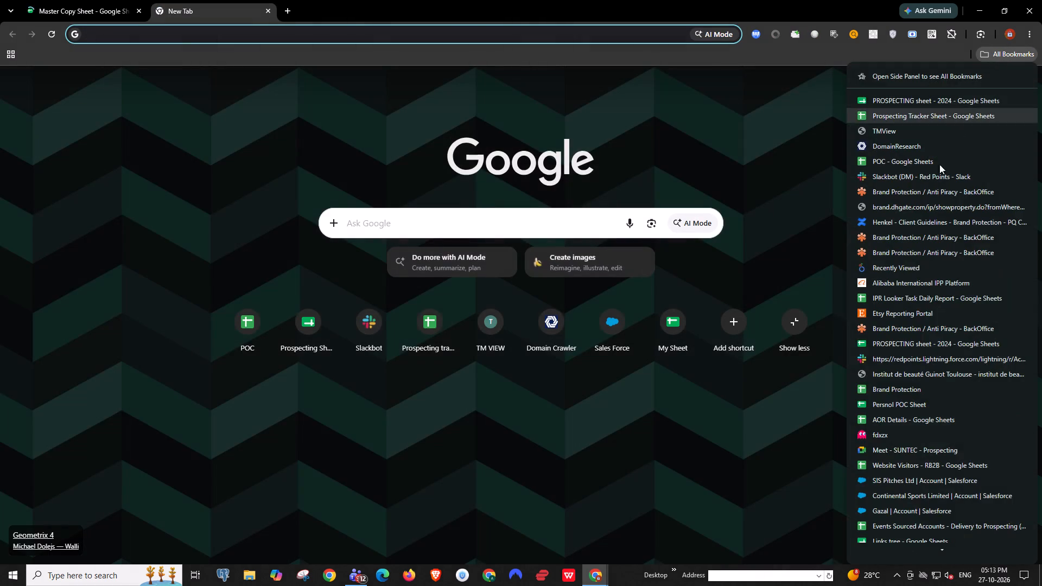
scroll(902, 292, "down", 20)
scroll(902, 292, "down", 17)
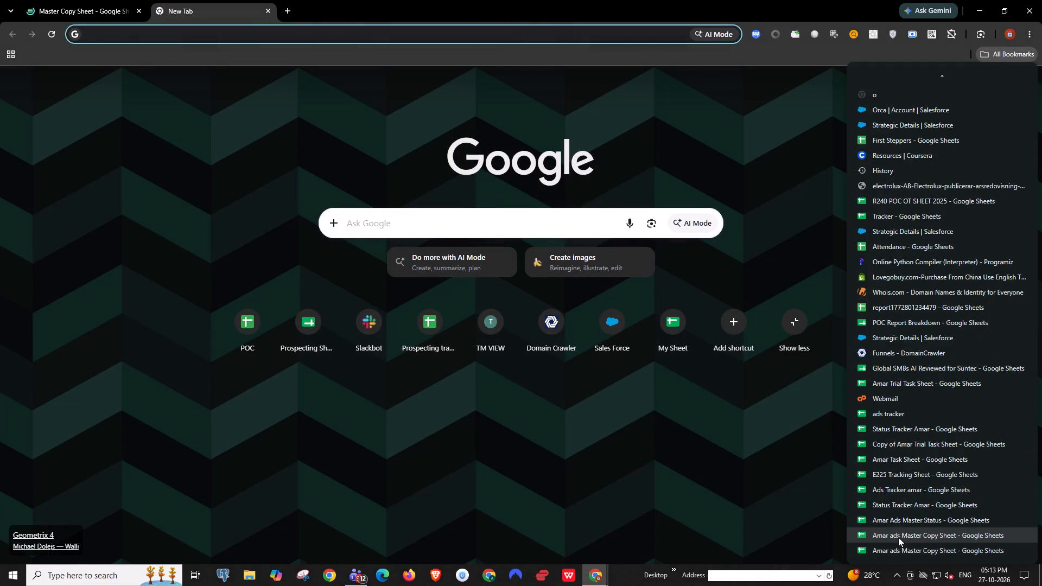
scroll(898, 537, "down", 11)
left_click(887, 537)
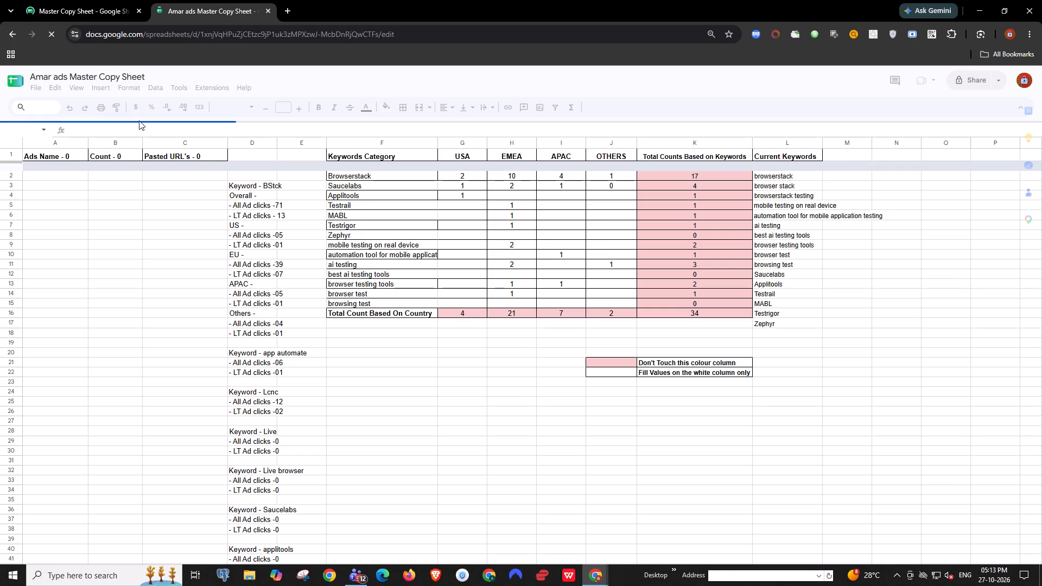
Review the Sheet Status and Group Status sheets of the Master Copy Sheet, including the Status and Weekly Status summaries.
left_click(92, 0)
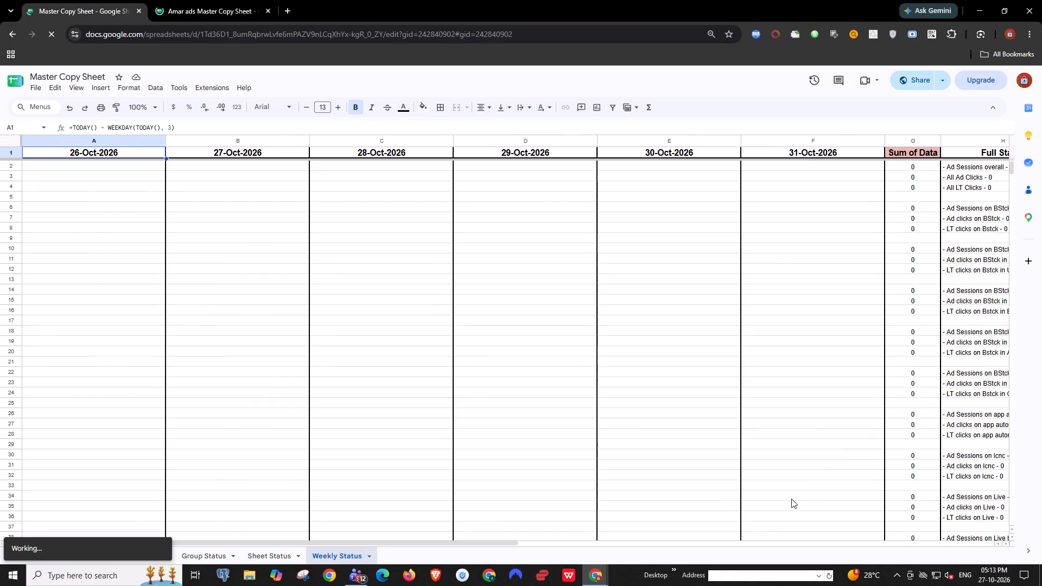
left_click(264, 552)
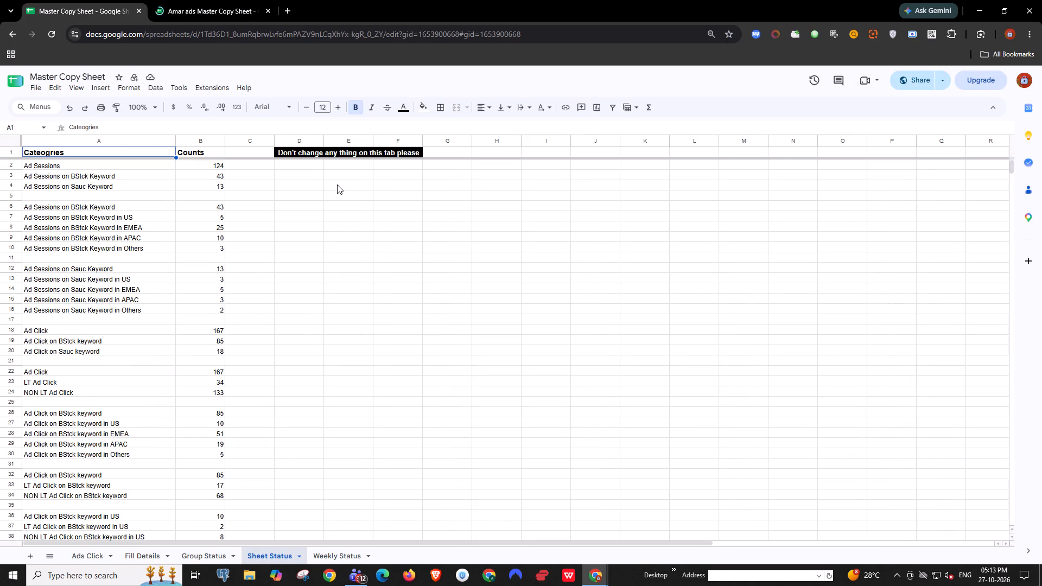
left_click(197, 552)
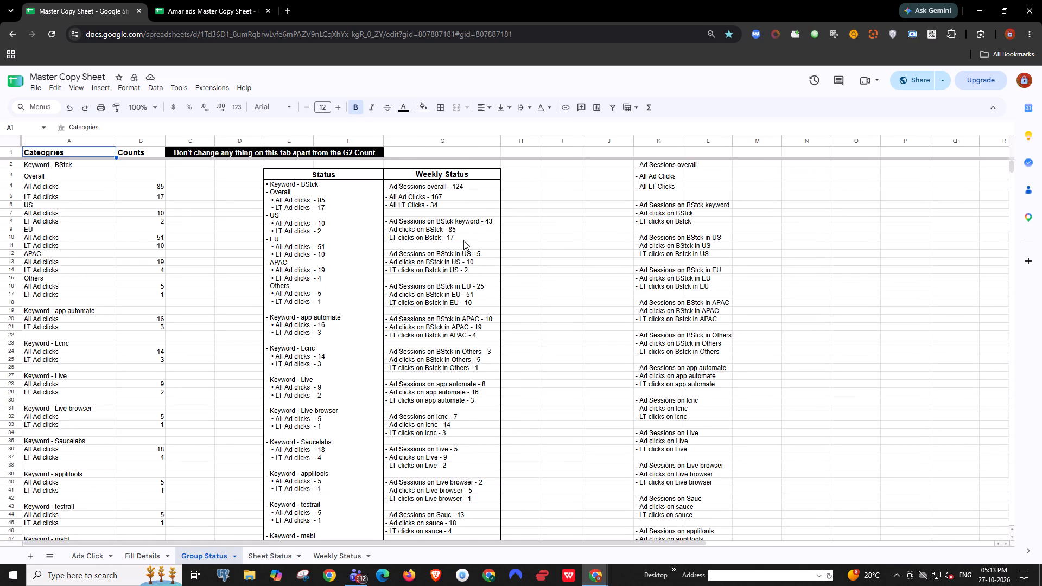
scroll(465, 245, "down", 4)
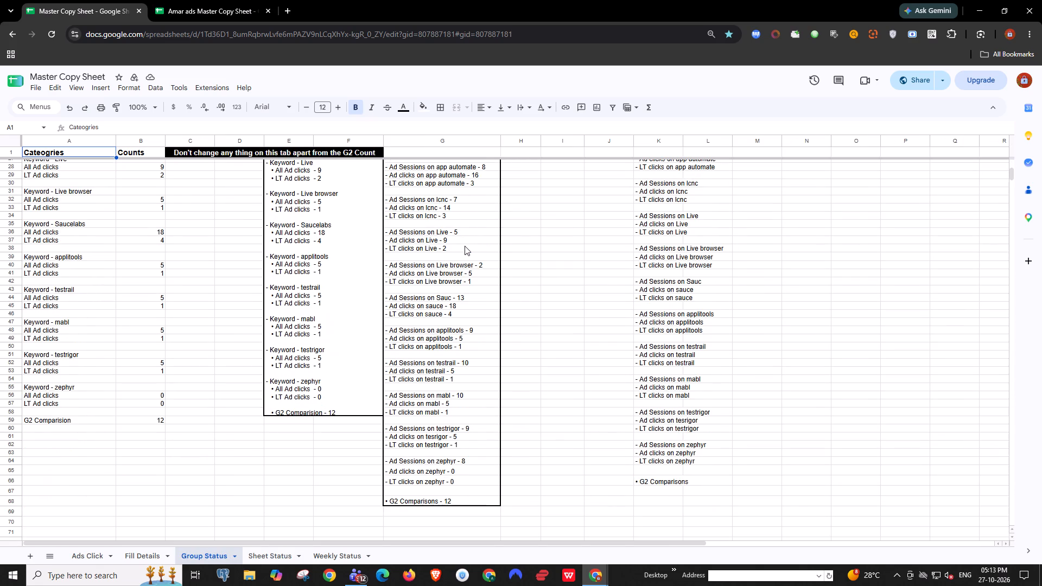
scroll(465, 246, "up", 3)
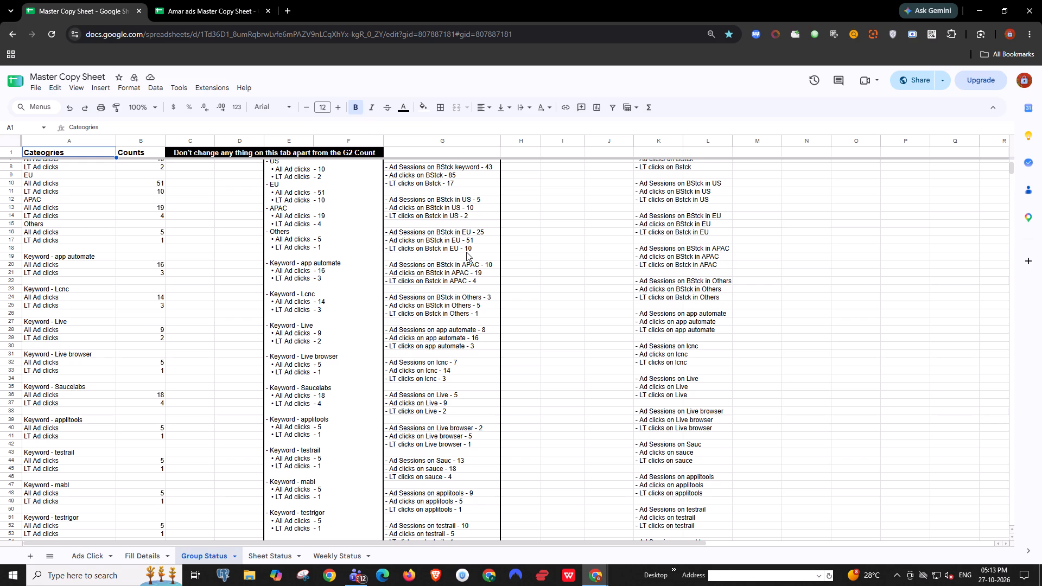
scroll(452, 263, "up", 4)
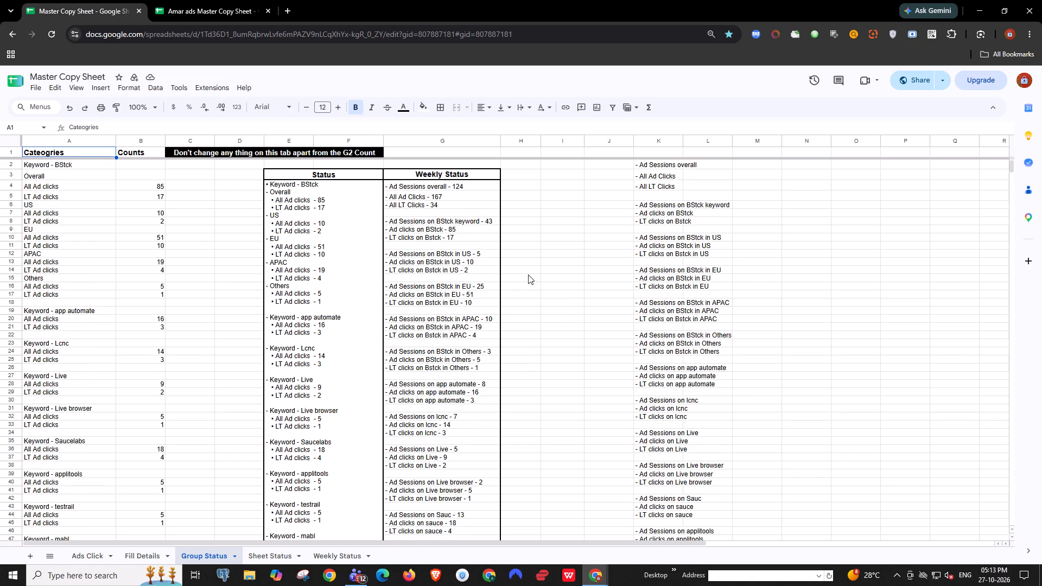
scroll(695, 243, "up", 4)
Examine the formula behind the merged Status summary cell on the Group Status sheet, leaving it without edits.
left_click(325, 249)
left_click(412, 231)
left_click(346, 227)
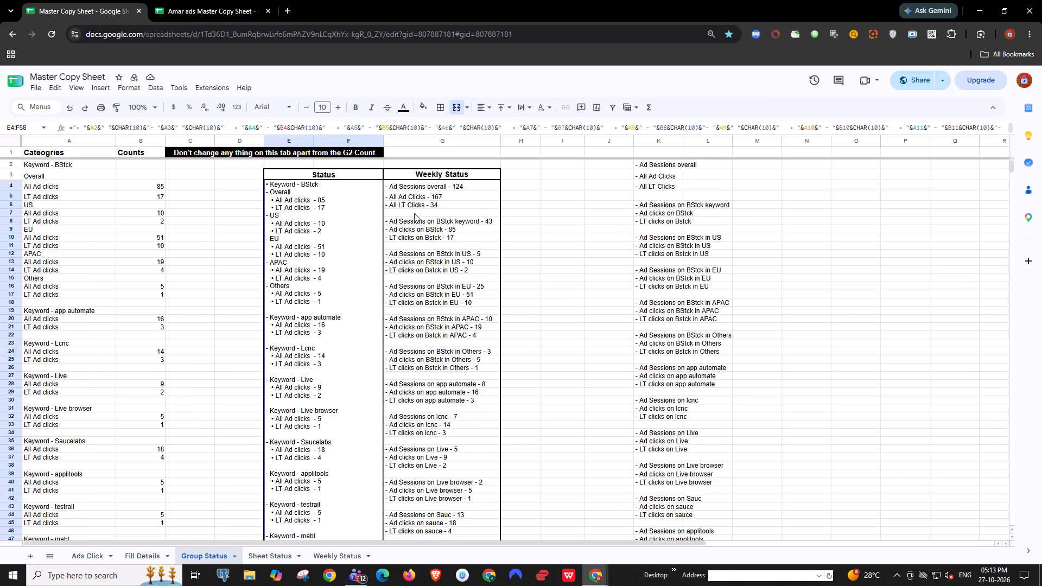
left_click(414, 213)
left_click(328, 214)
left_click(325, 267)
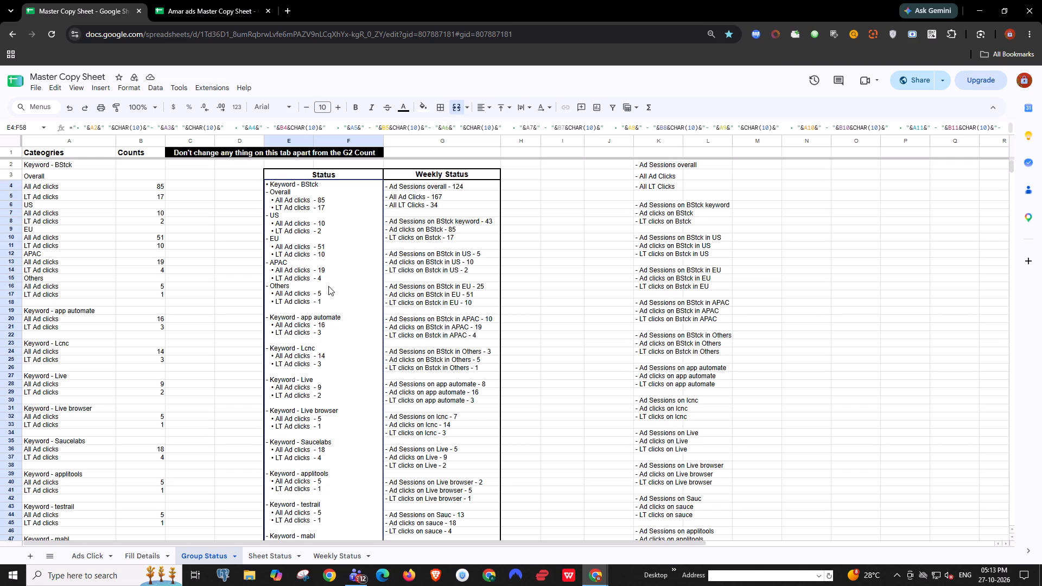
triple_click(328, 286)
left_click(302, 272)
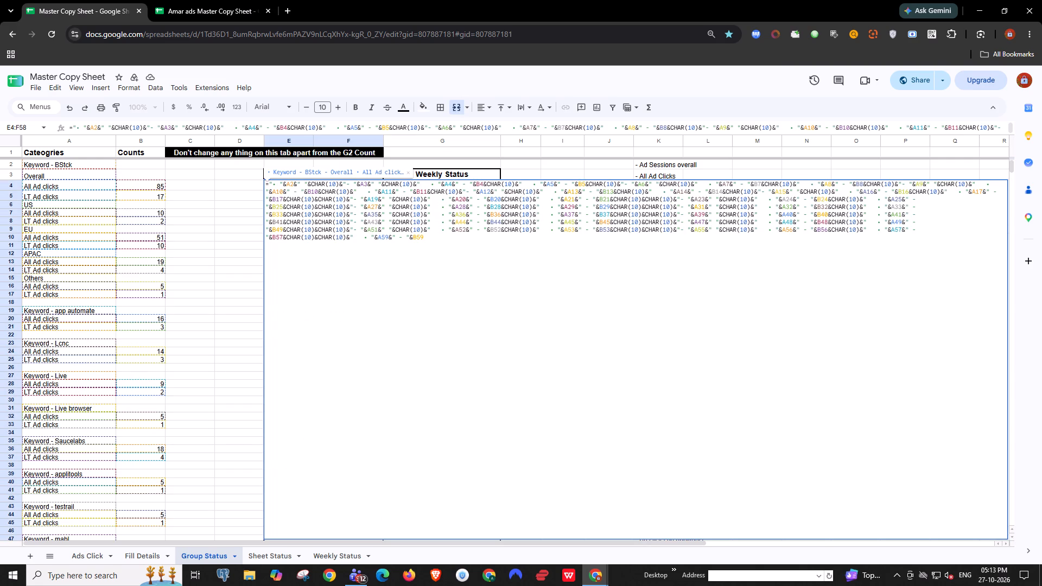
double_click(609, 209)
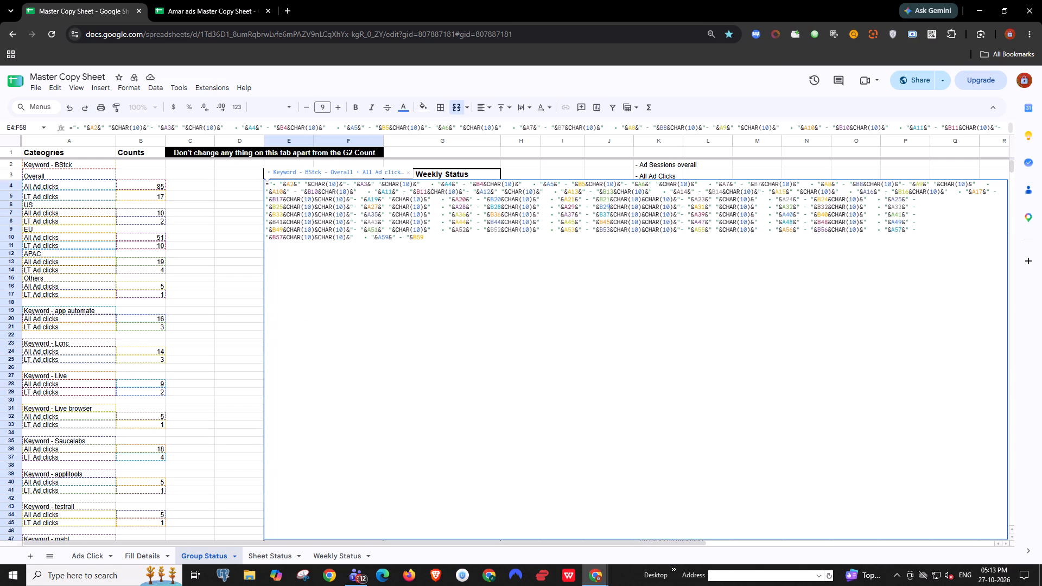
double_click(618, 213)
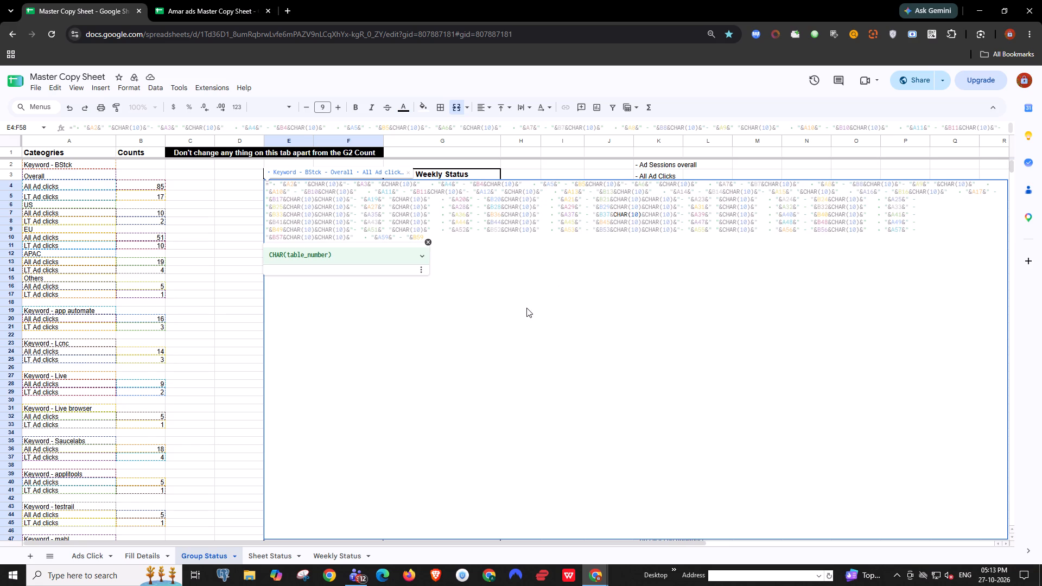
left_click(567, 303)
left_click(237, 184)
left_click(532, 186)
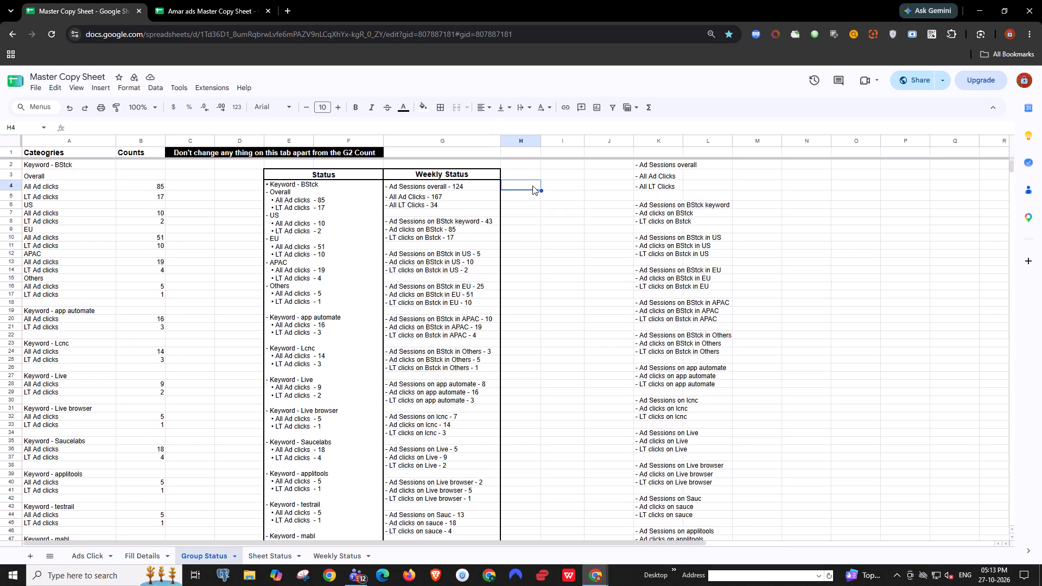
scroll(239, 251, "up", 4)
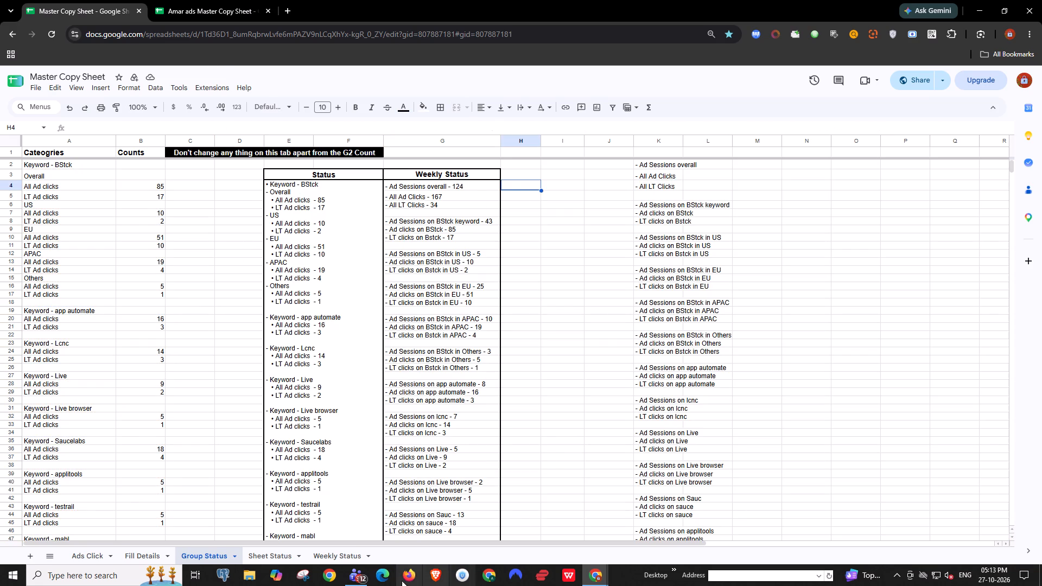
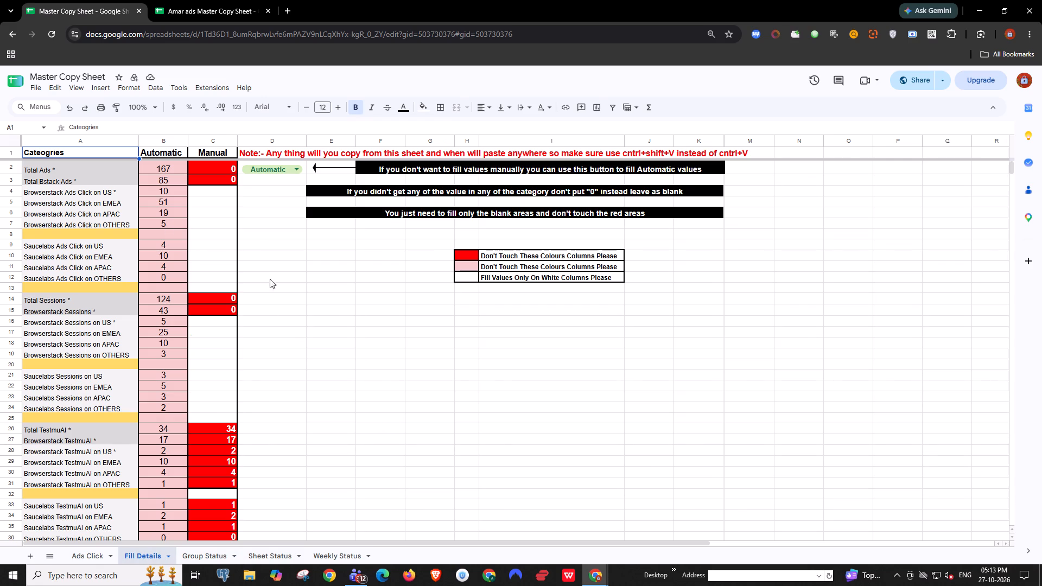
Copy the range A1:M127 from the Fill Details sheet of the Master Copy Sheet.
left_click(374, 300)
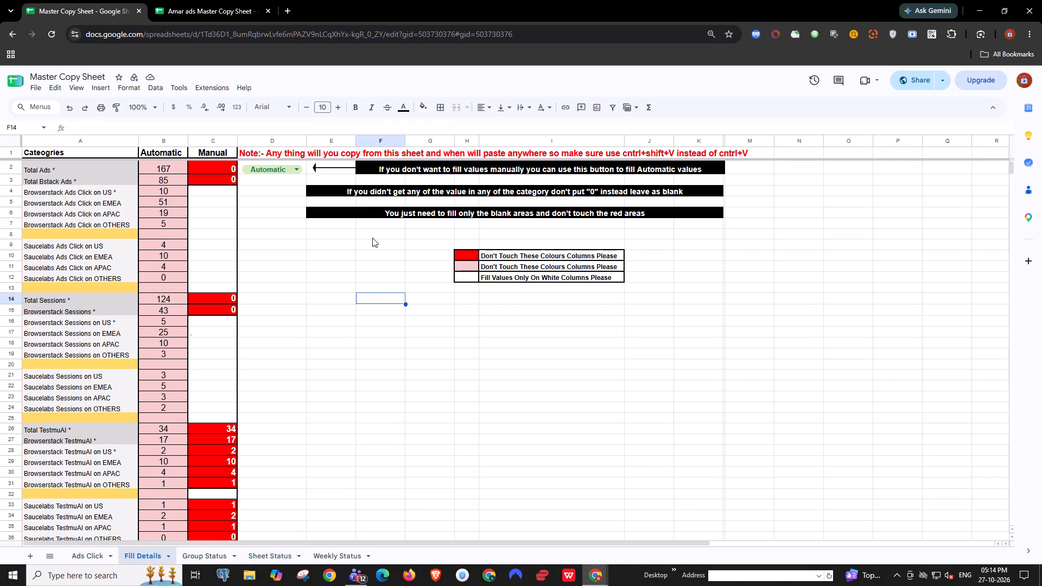
scroll(372, 238, "down", 3)
scroll(361, 263, "up", 5)
left_click(35, 152)
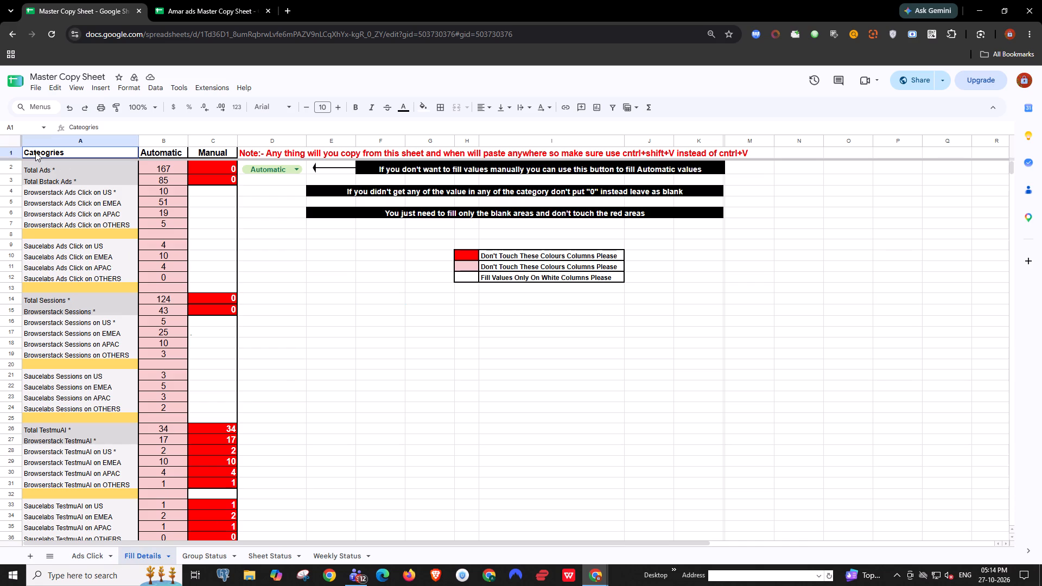
key("shift+Right")
key("shift+Right")
key("shift+Right")
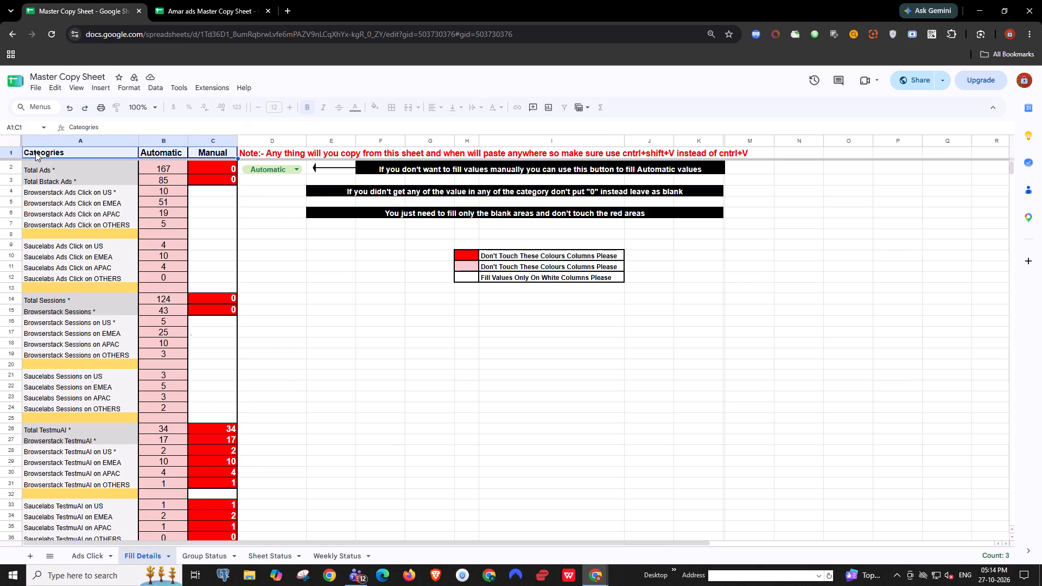
key("shift+Right")
key("shift+Right")
key("shift+Right")
key("shift+Right")
key("shift+Right")
key("shift+Right")
key("shift+Right")
key("shift+Right")
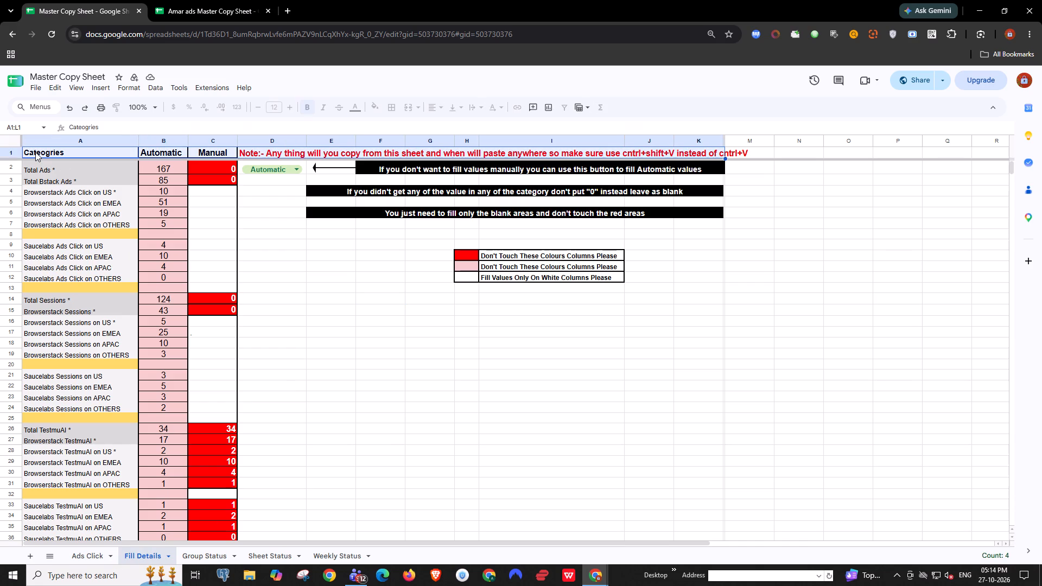
key("shift+Right")
key("shift+Right")
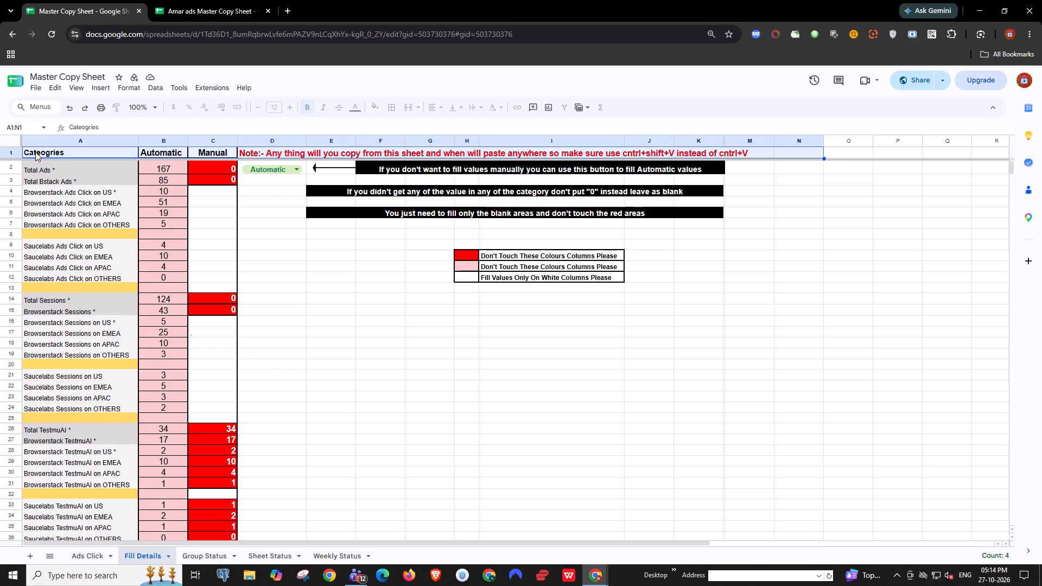
key("shift+Left")
key("ctrl+shift+Down")
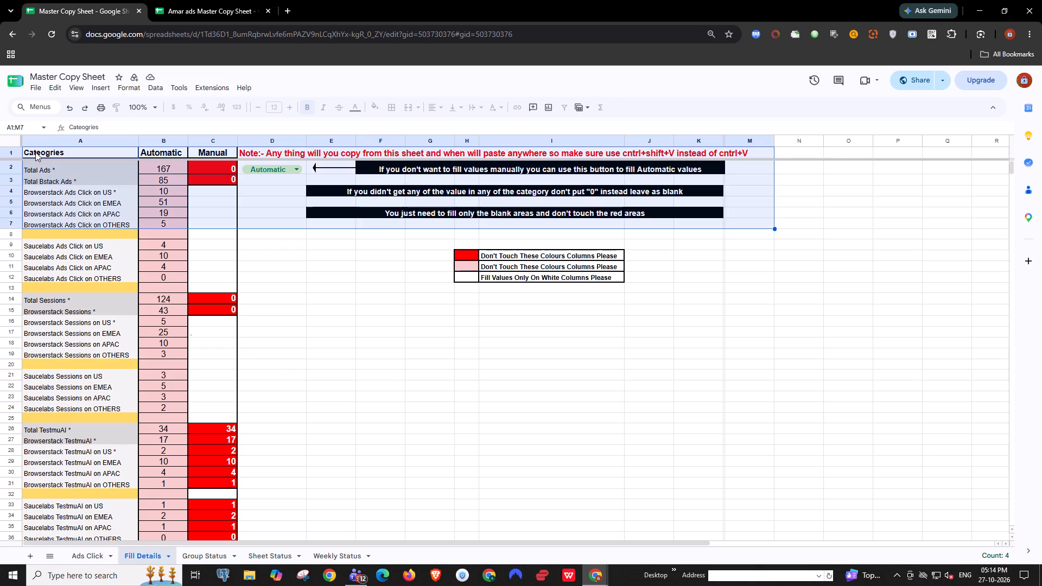
key("ctrl+shift+Down")
key("ctrl+shift+Down")
key("ctrl+shift+Down")
key("ctrl+shift+Down")
key("ctrl+shift+Down")
key("ctrl+shift+Down")
key("ctrl+shift+Down")
key("ctrl+shift+Down")
key("ctrl+shift+Down")
key("ctrl+shift+Down")
key("ctrl+shift+Down")
key("ctrl+shift+Down")
key("ctrl+shift+Down")
key("ctrl+shift+Down")
key("ctrl+shift+Down")
key("ctrl+shift+Down")
key("ctrl+shift+Down")
key("ctrl+shift+Down")
key("ctrl+shift+Down")
key("ctrl+shift+Down")
key("ctrl+shift+Down")
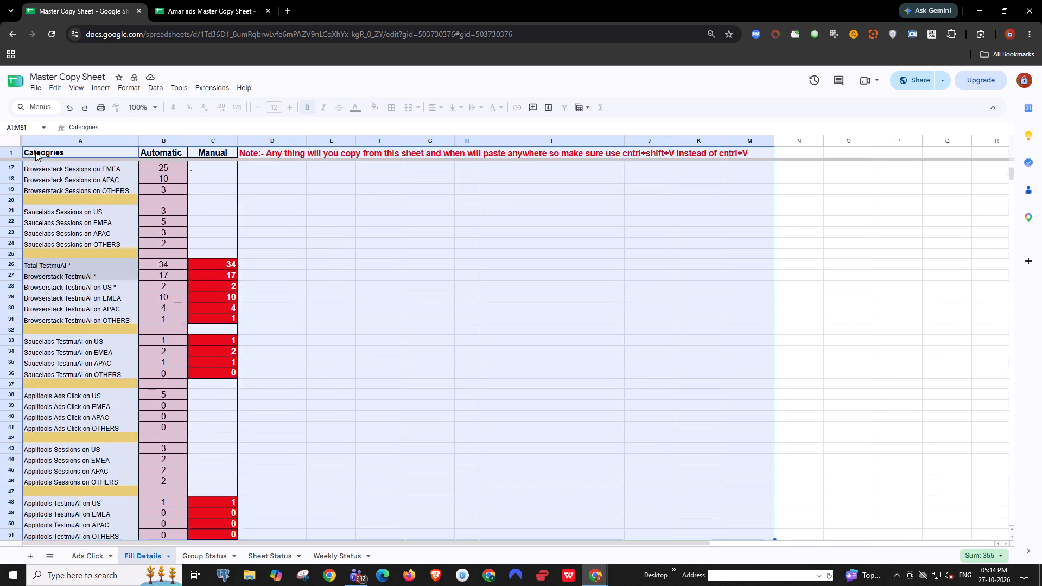
key("ctrl+shift+Up")
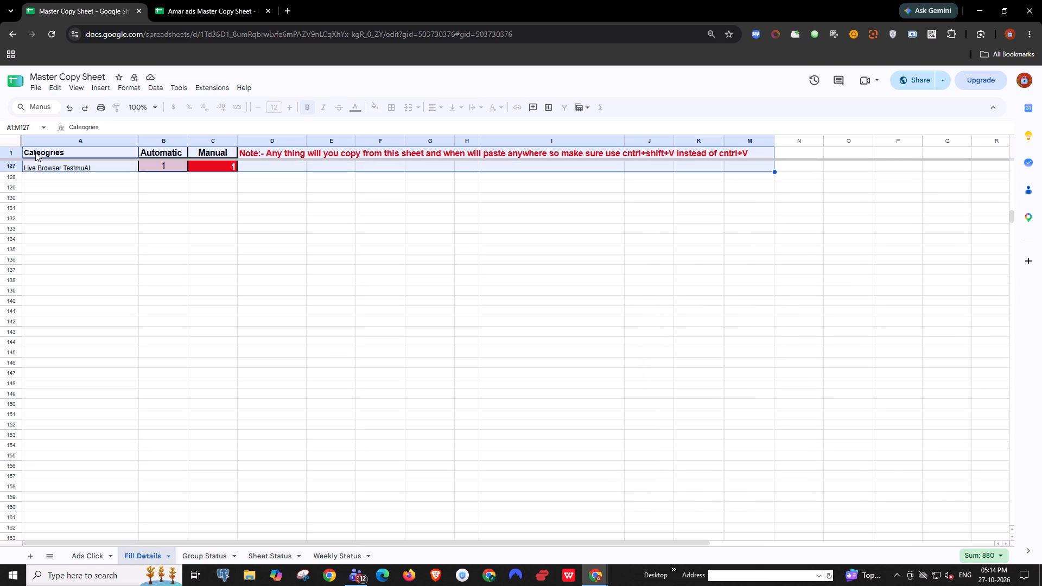
scroll(35, 152, "up", 4)
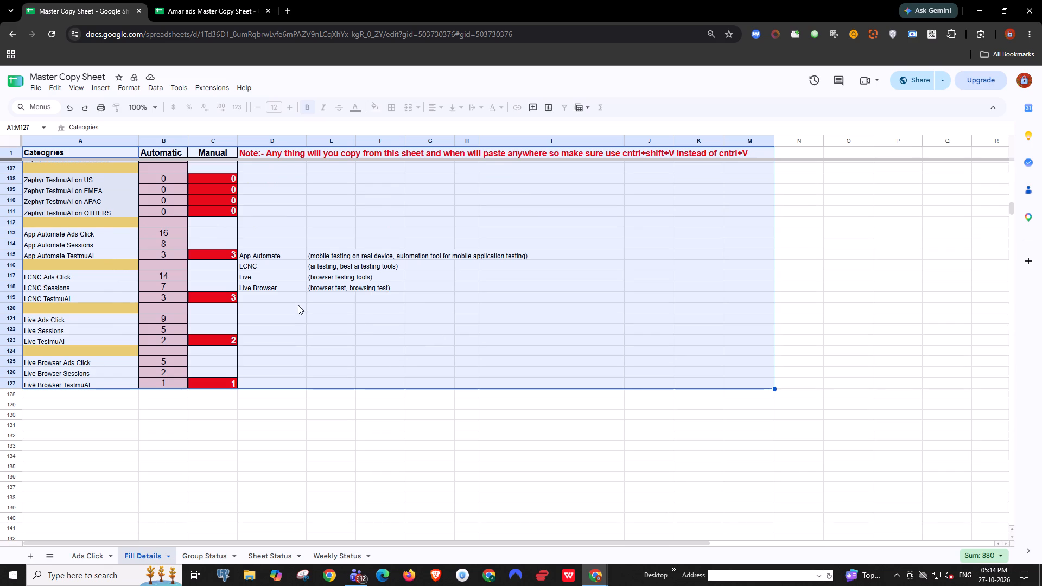
key("ctrl+c")
key("ctrl+c")
key("ctrl+c")
key("ctrl+c")
Paste the copied range at cell A1 of the Fill Details sheet in the Amar ads Master Copy Sheet.
left_click(206, 0)
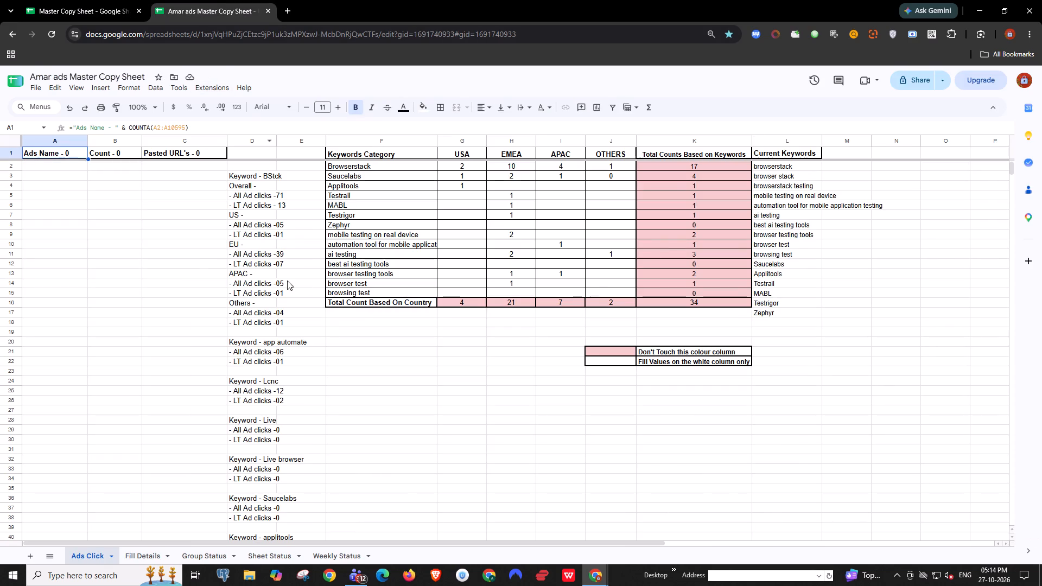
scroll(199, 264, "up", 4)
left_click(141, 553)
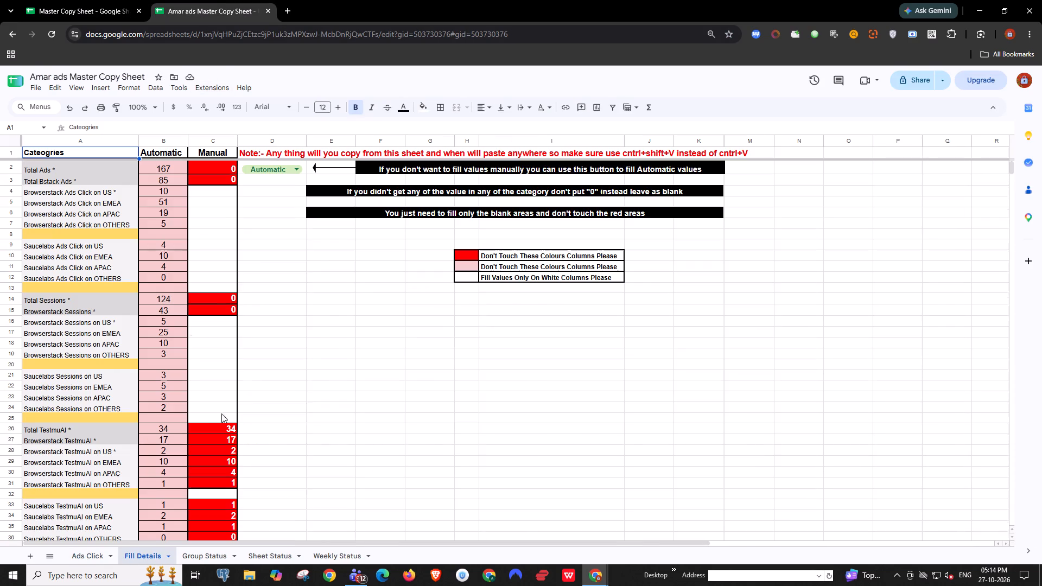
scroll(219, 430, "up", 5)
left_click(28, 150)
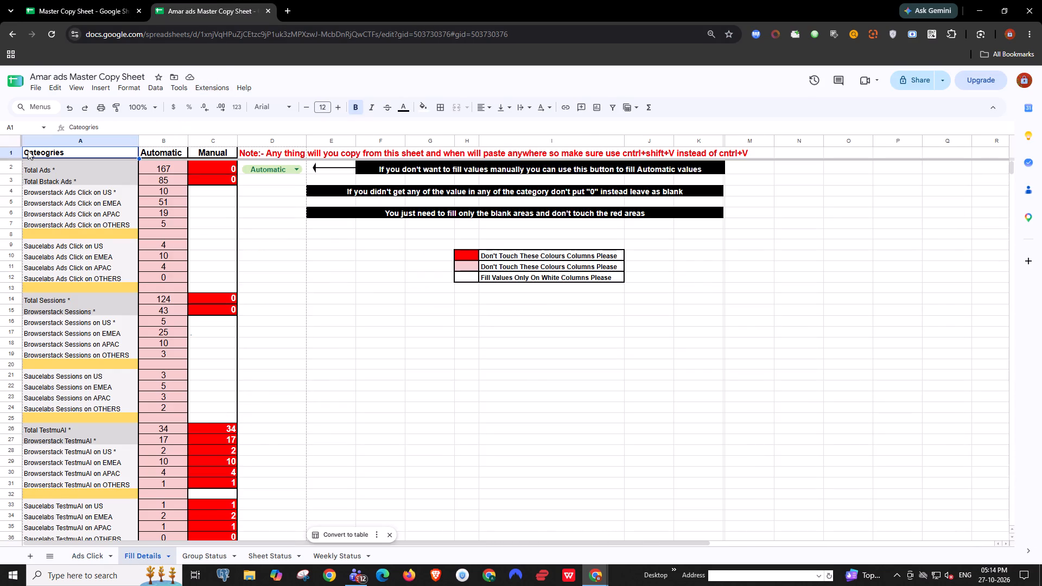
key("ctrl+v")
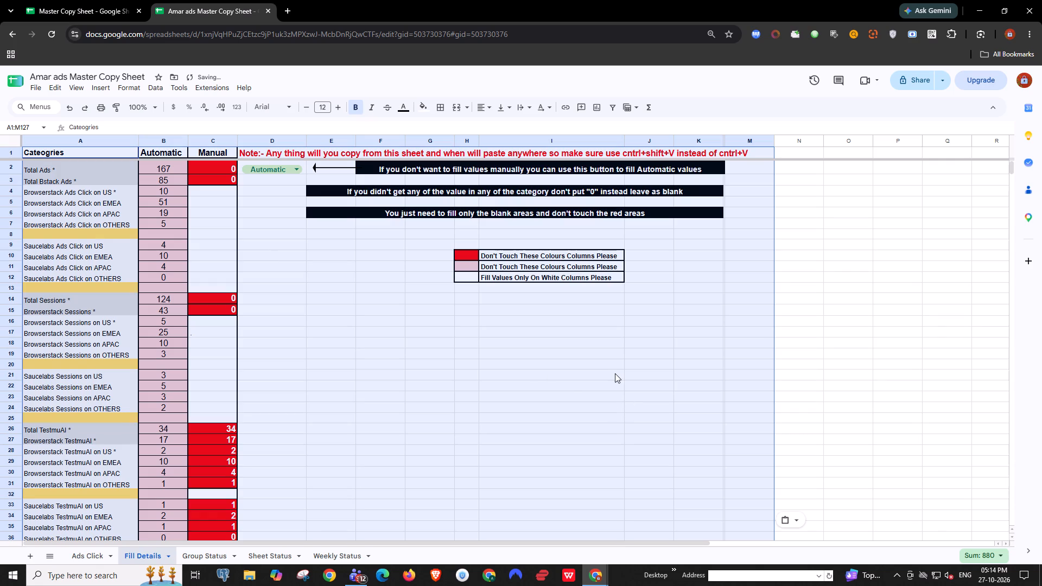
left_click(614, 371)
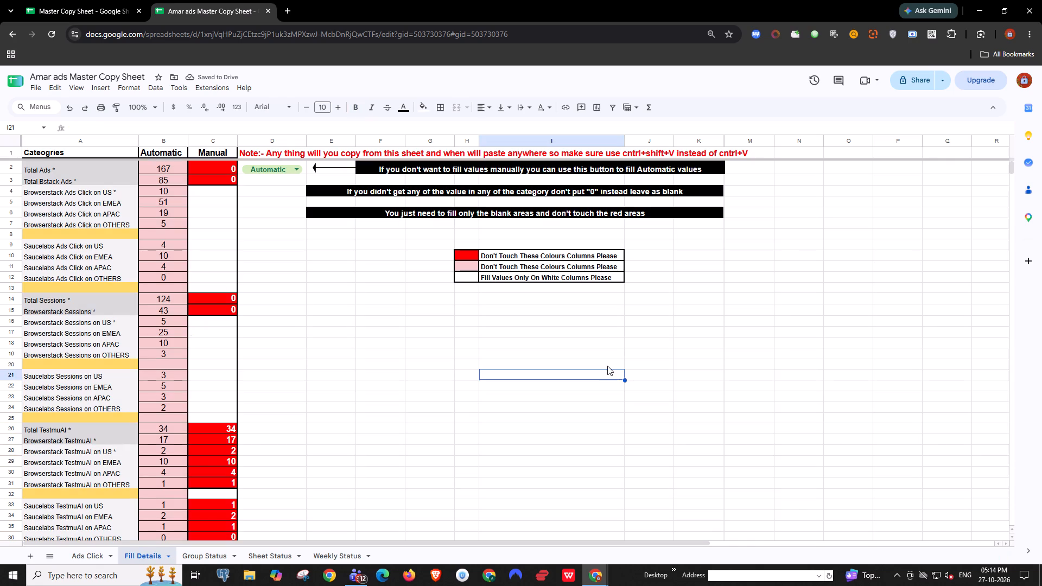
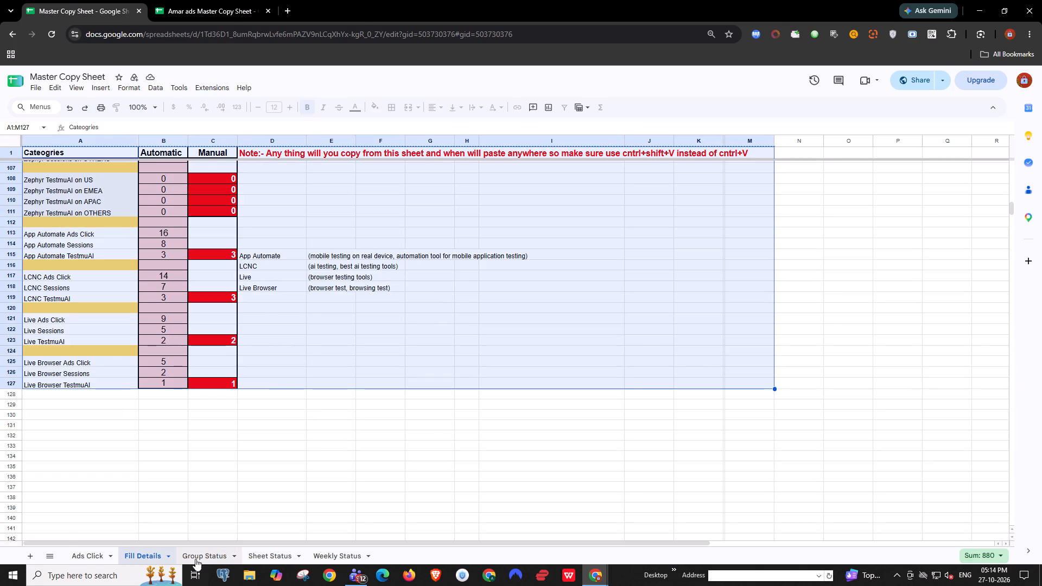
Copy the range A1:L69 from the Group Status sheet of the Master Copy Sheet.
left_click(197, 557)
scroll(162, 253, "up", 5)
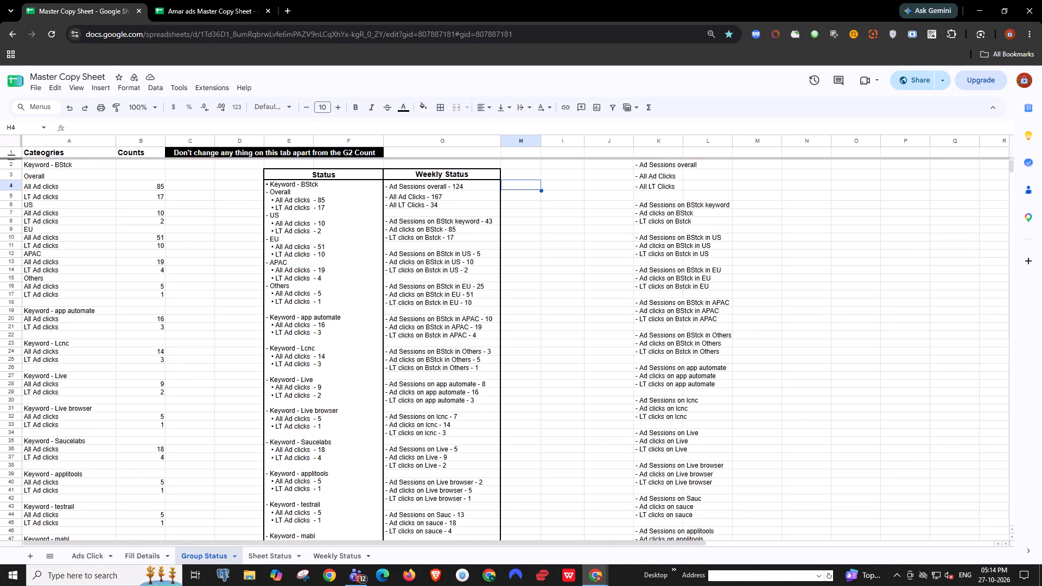
left_click(33, 156)
scroll(83, 175, "up", 3)
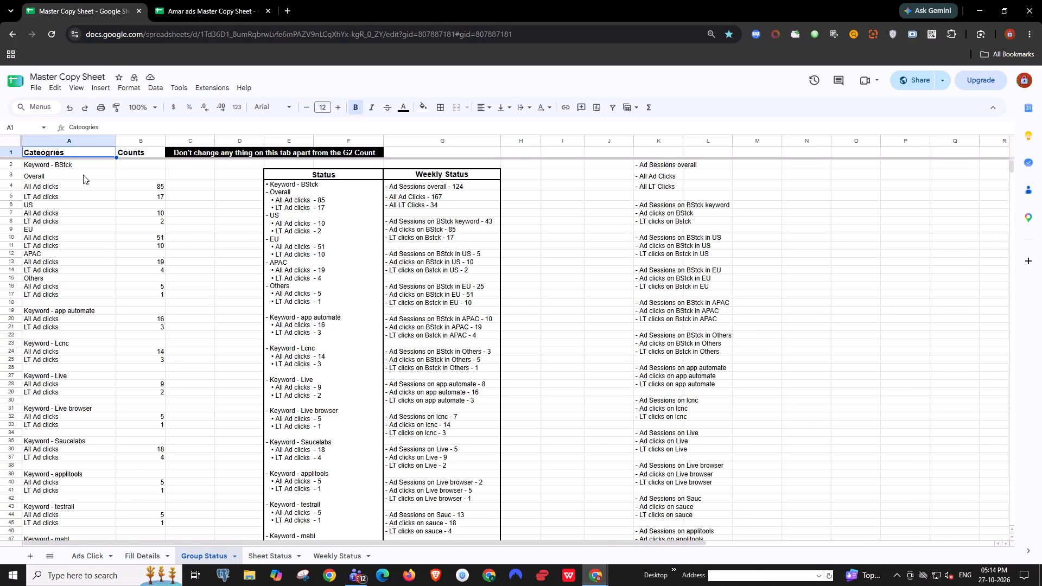
key("shift+Right")
key("shift+Right")
key("shift+Right")
key("shift+Right")
key("shift+Right")
key("shift+Right")
key("shift+Right")
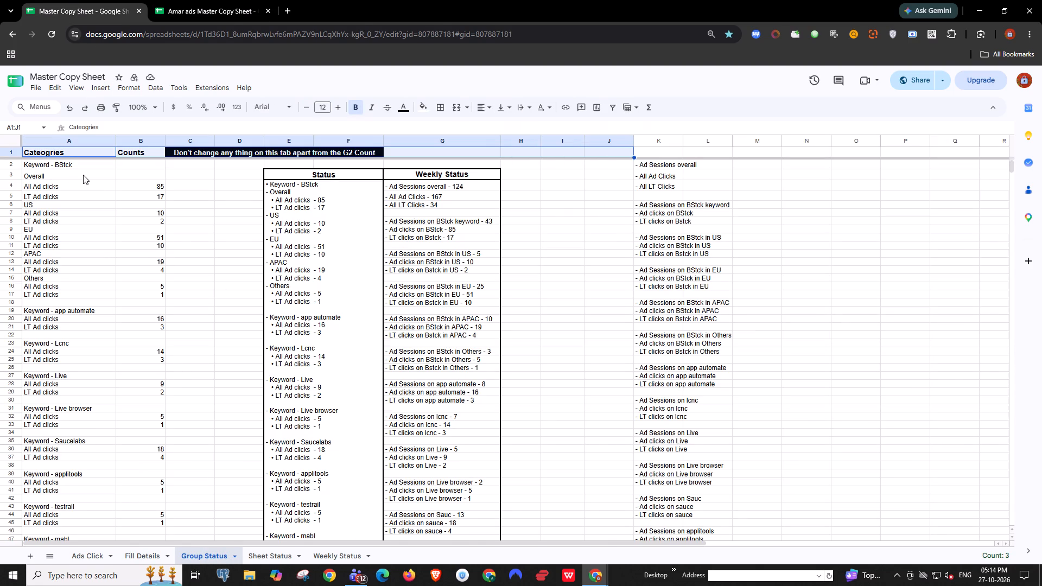
key("shift+Right")
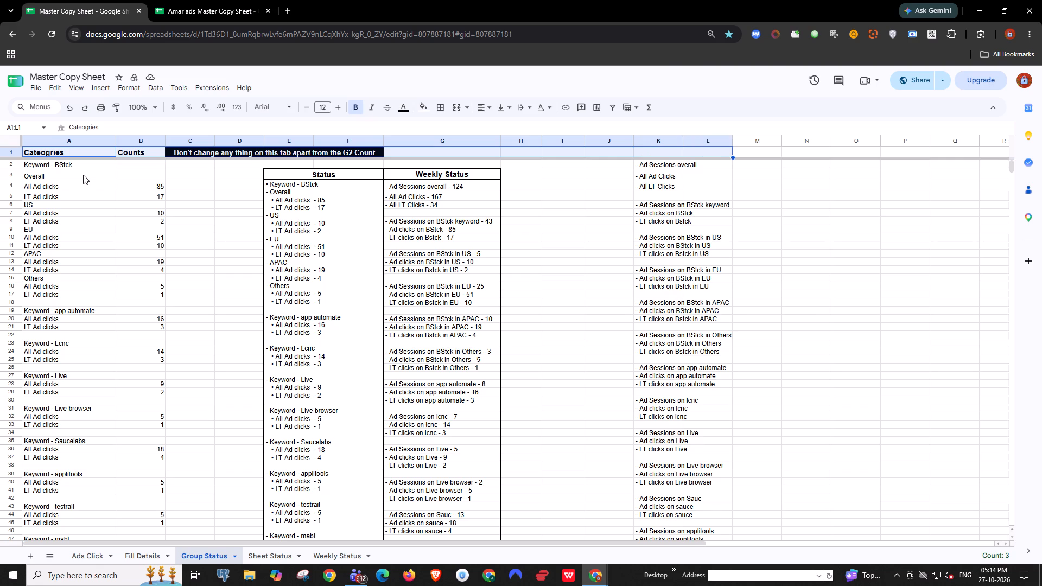
key("ctrl+shift+Down")
key("ctrl+shift+Down")
key("ctrl+shift+Down")
key("ctrl+shift+Down")
key("ctrl+shift+Down")
key("ctrl+shift+Down")
key("ctrl+shift+Down")
key("ctrl+shift+Down")
key("ctrl+shift+Down")
key("ctrl+shift+Down")
key("ctrl+shift+Down")
key("ctrl+shift+Down")
key("ctrl+shift+Down")
key("ctrl+shift+Down")
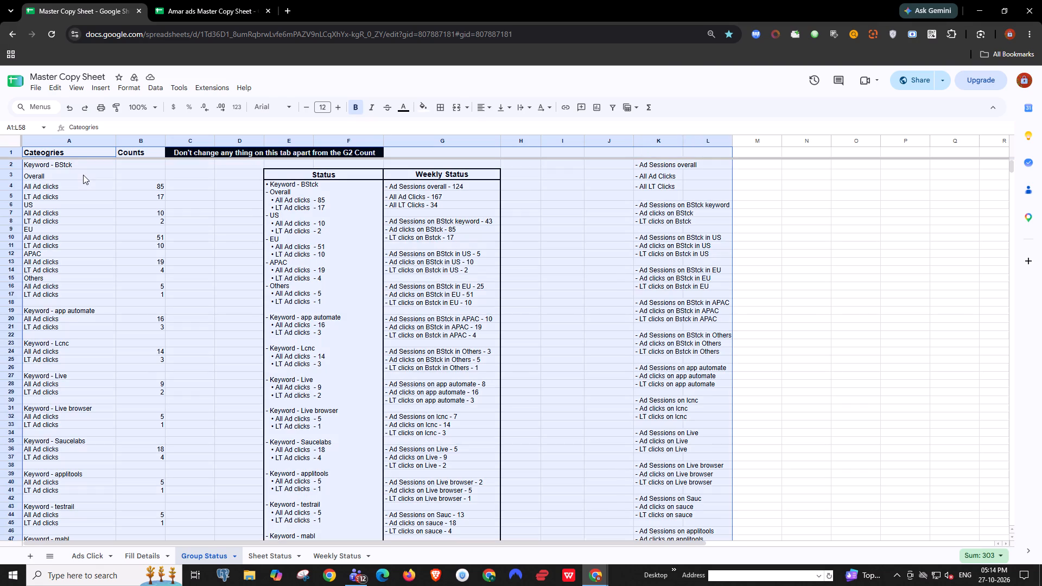
key("ctrl+shift+Up")
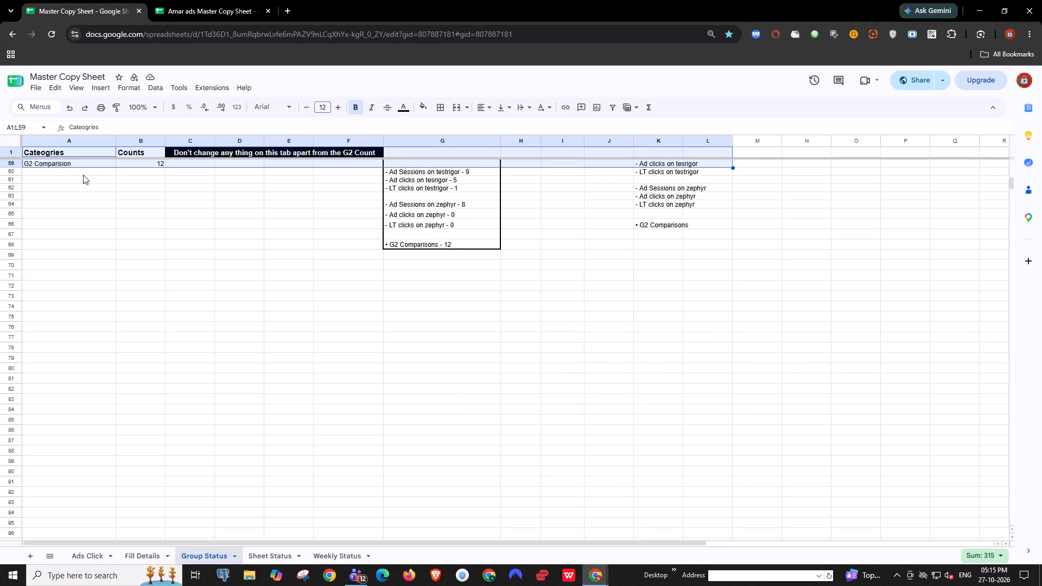
key("shift+Down")
key("shift+Down")
key("shift+Down")
key("shift+Down")
key("shift+Down")
key("shift+Down")
key("shift+Down")
key("shift+Down")
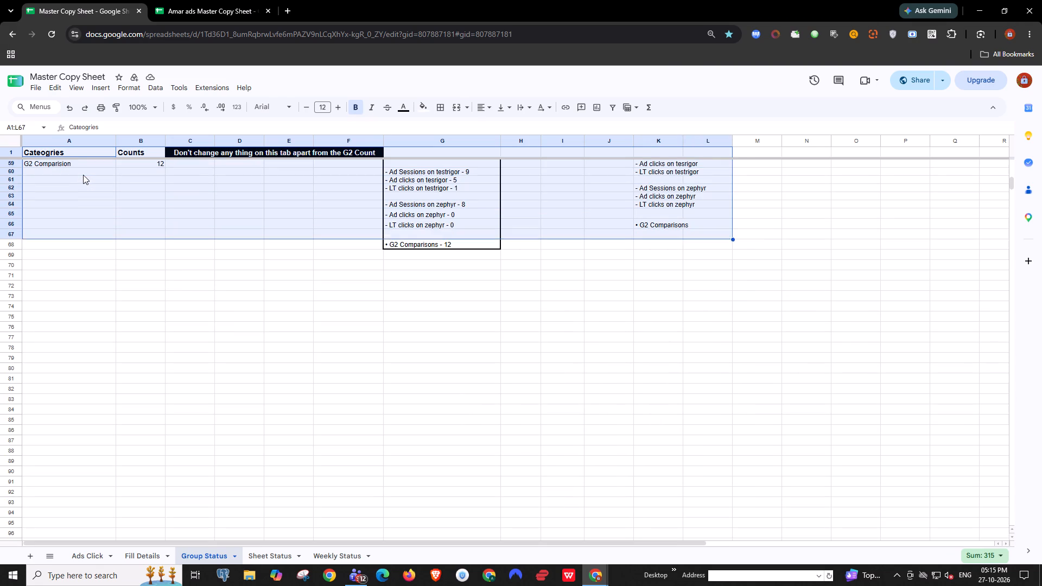
key("shift+Down")
key("shift+Down")
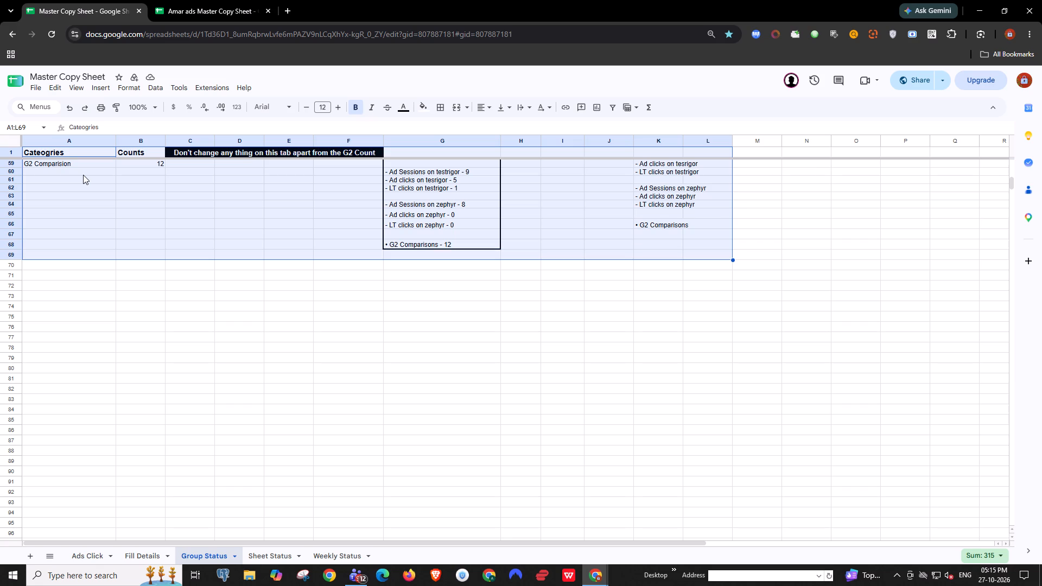
key("ctrl+c")
key("ctrl+c")
key("ctrl+c")
key("ctrl+c")
Paste the copied range at cell A1 of the Group Status sheet in the Amar ads Master Copy Sheet.
left_click(195, 0)
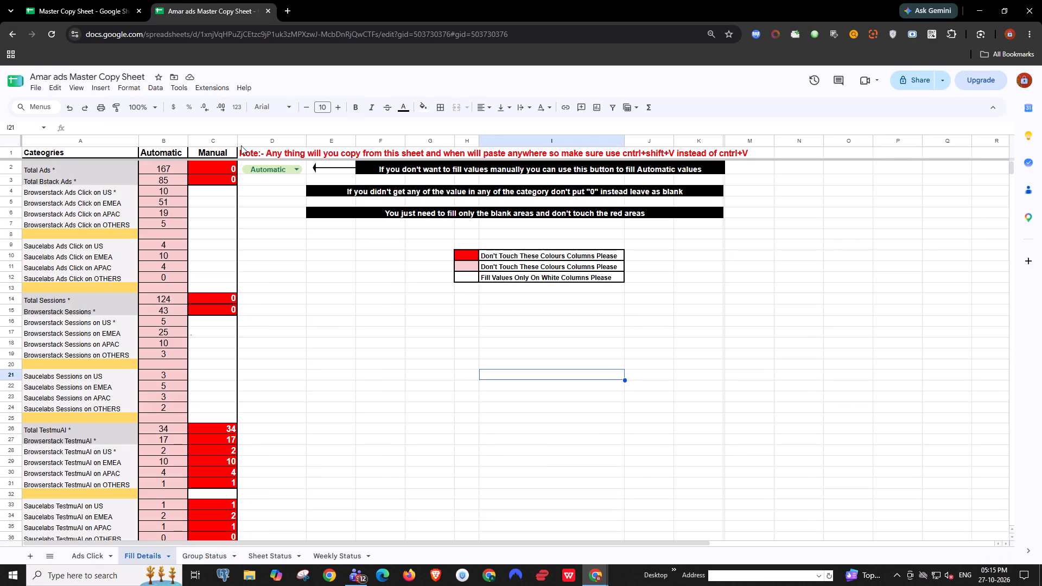
scroll(201, 285, "up", 5)
left_click(214, 555)
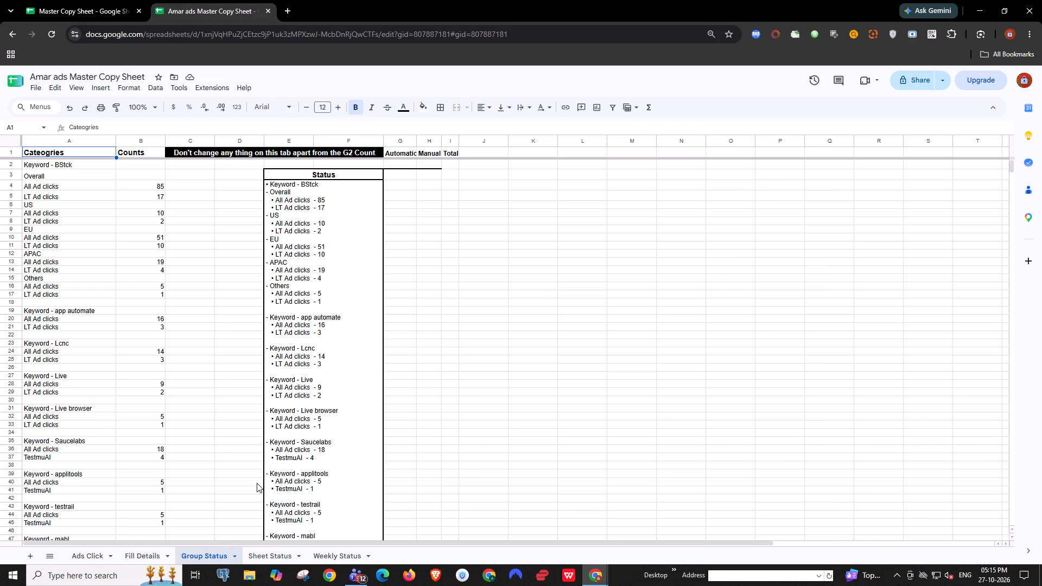
scroll(244, 363, "up", 6)
key("ctrl+v")
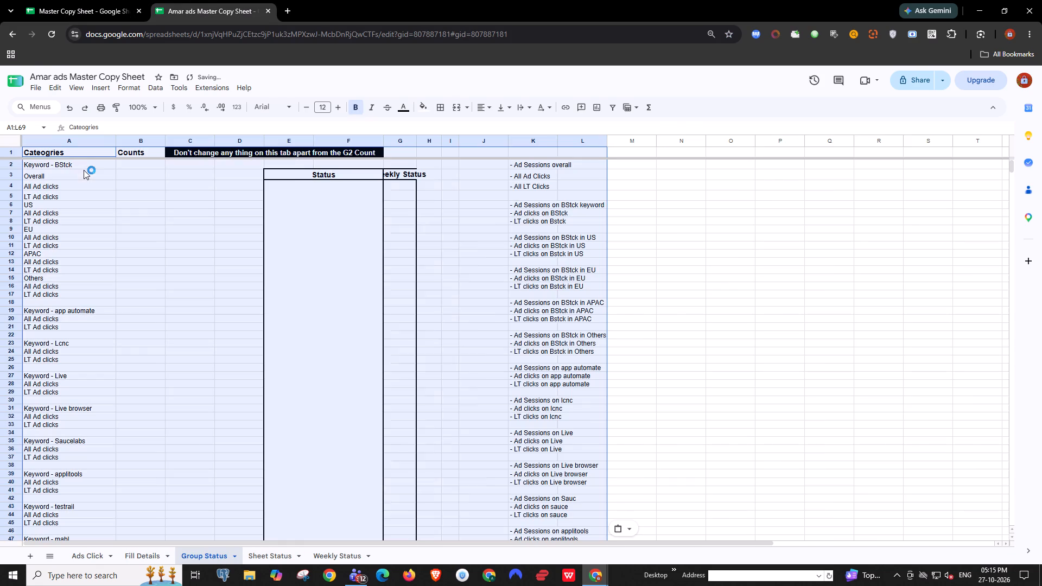
left_click(691, 291)
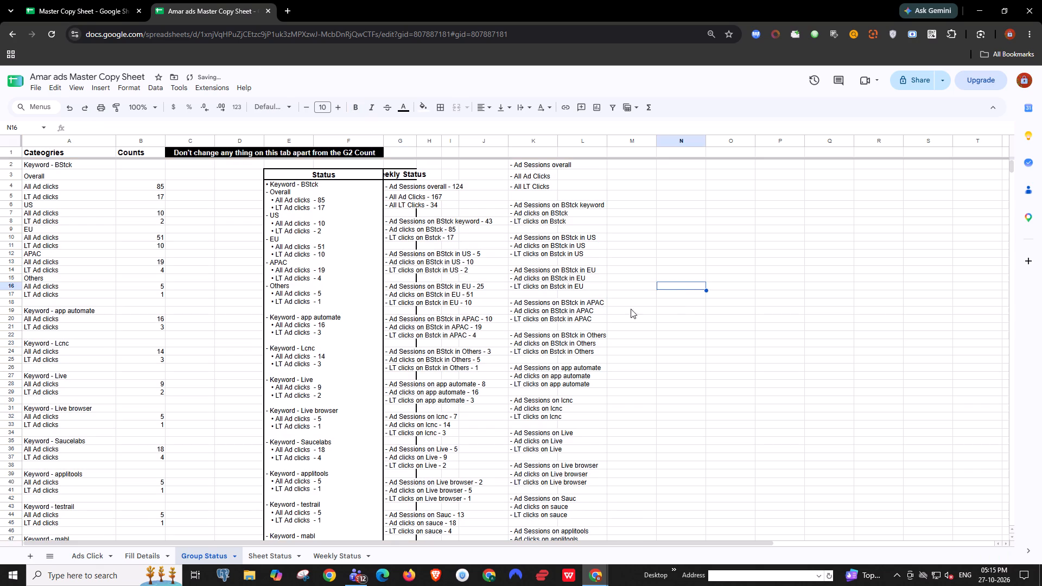
Auto-fit the width of column G to its Weekly Status contents in the Amar ads Group Status sheet.
left_click(420, 215)
left_click(417, 214)
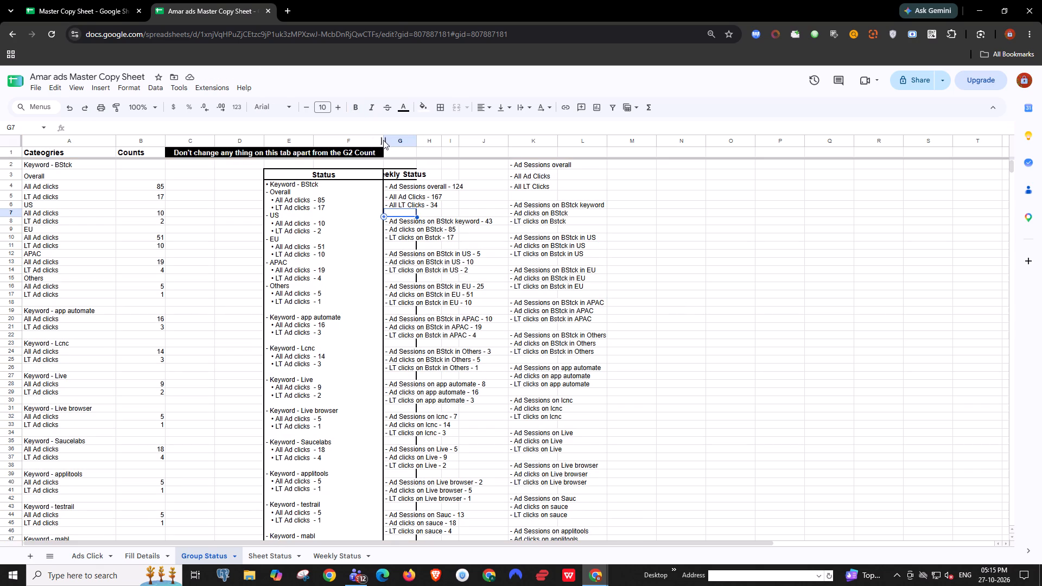
left_click(420, 178)
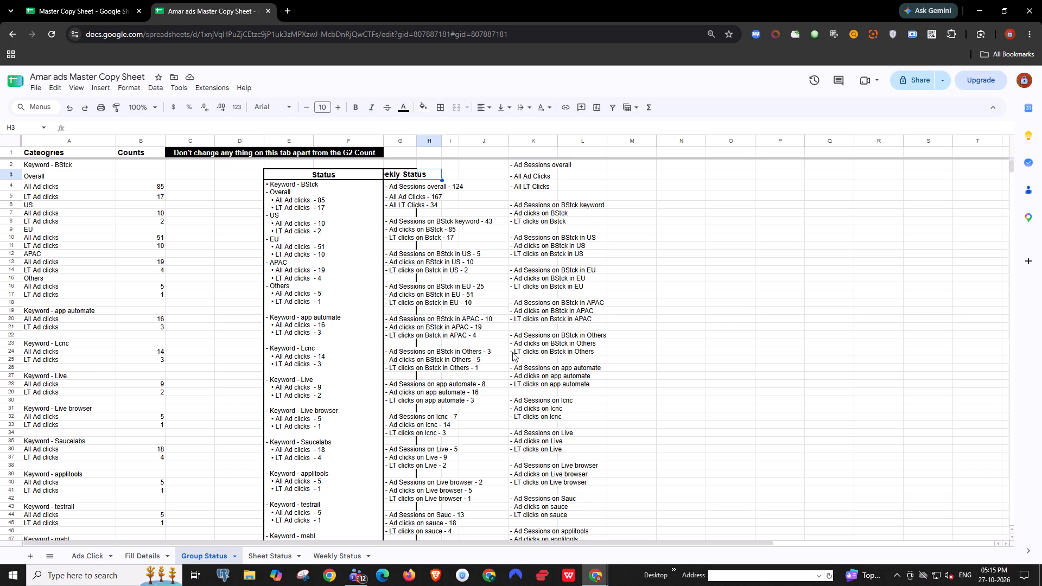
scroll(658, 409, "down", 1)
scroll(421, 369, "up", 3)
double_click(417, 140)
triple_click(417, 140)
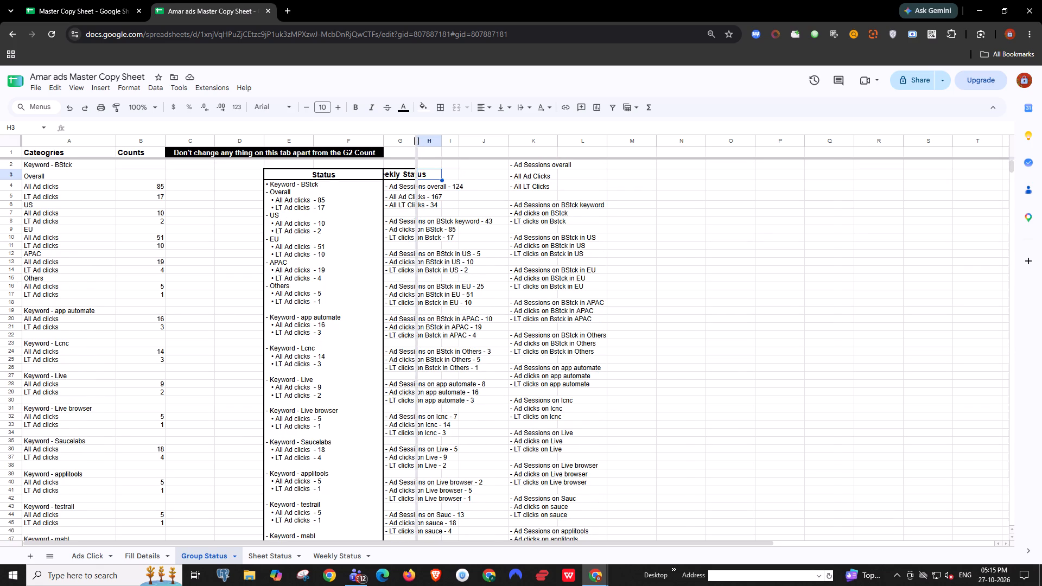
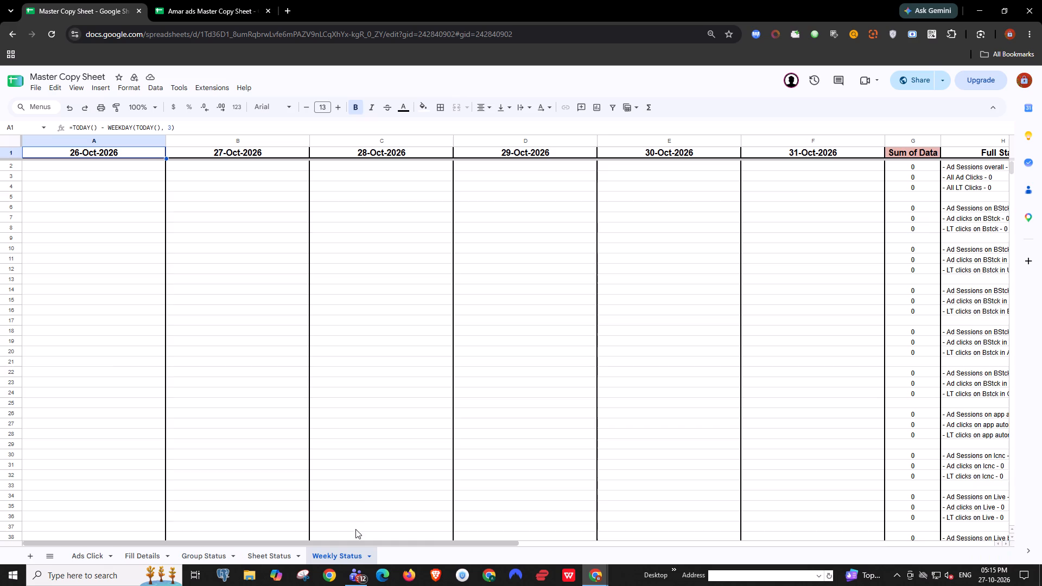
Copy the range A1:H66 from the Weekly Status sheet of the Master Copy Sheet.
scroll(342, 438, "up", 8)
left_click(34, 154)
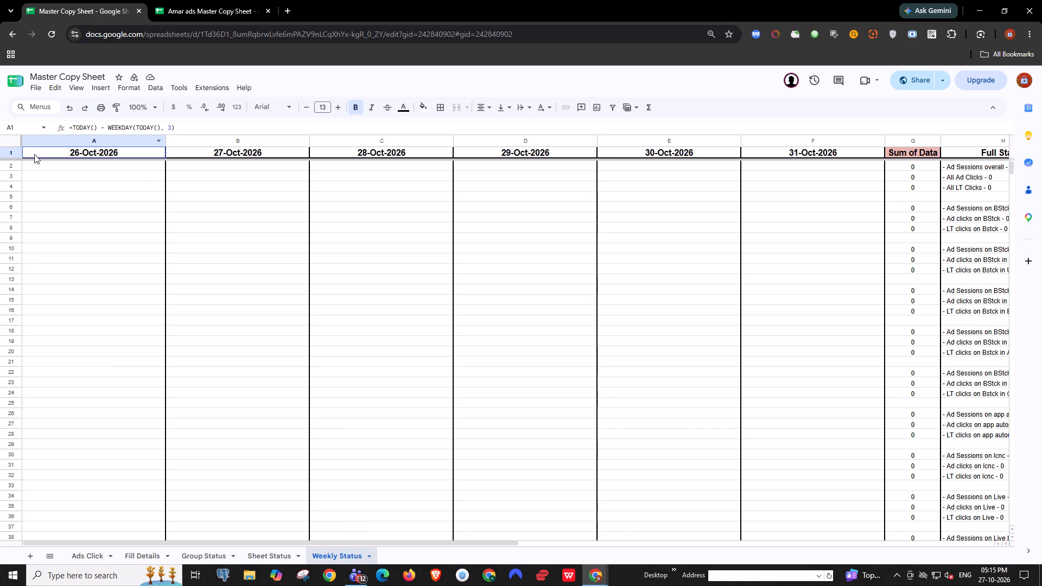
key("shift+Right")
key("shift+Right")
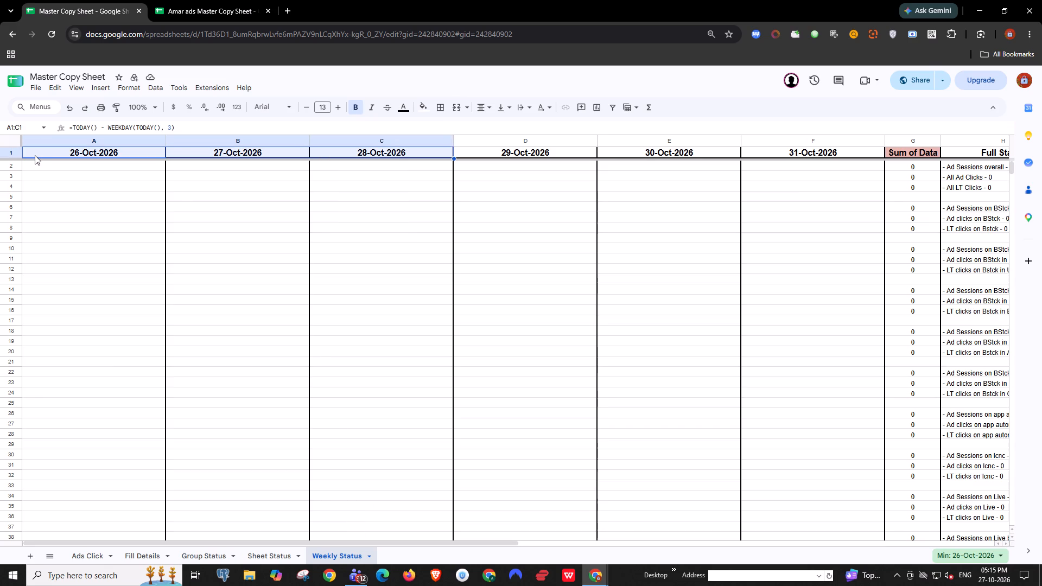
key("shift+Right")
key("shift+Right")
key("shift+Right")
key("shift+Right")
key("shift+Right")
key("shift+Right")
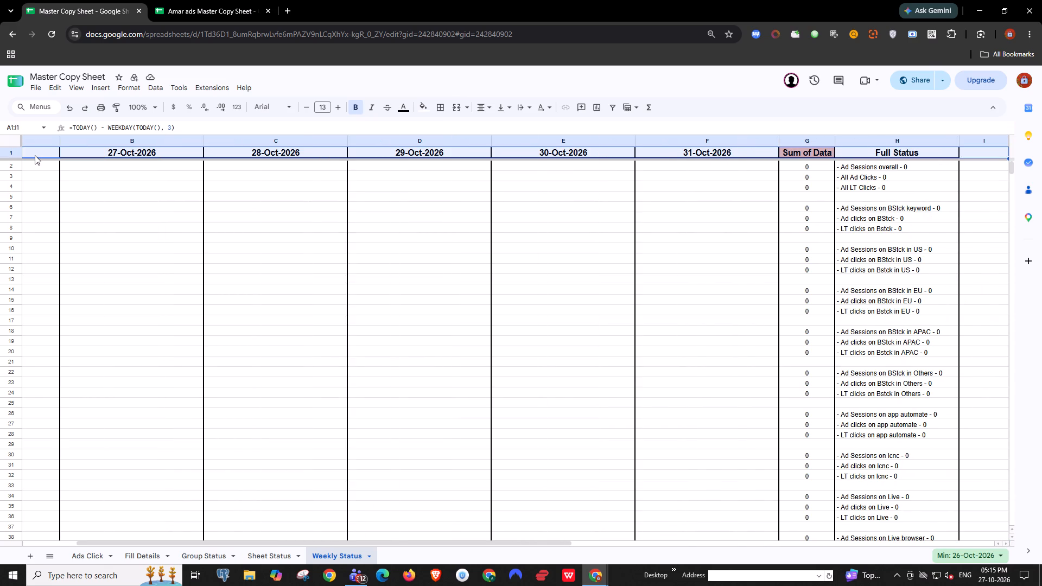
key("shift+Down")
key("shift+Down")
key("shift+Down")
key("shift+Down")
key("shift+Down")
key("shift+Down")
key("shift+Down")
key("shift+Down")
key("shift+Down")
key("shift+Down")
key("shift+Down")
key("shift+Down")
key("shift+Down")
key("shift+Down")
key("shift+Down")
key("shift+Down")
key("shift+Down")
key("shift+Down")
key("shift+Down")
key("shift+Down")
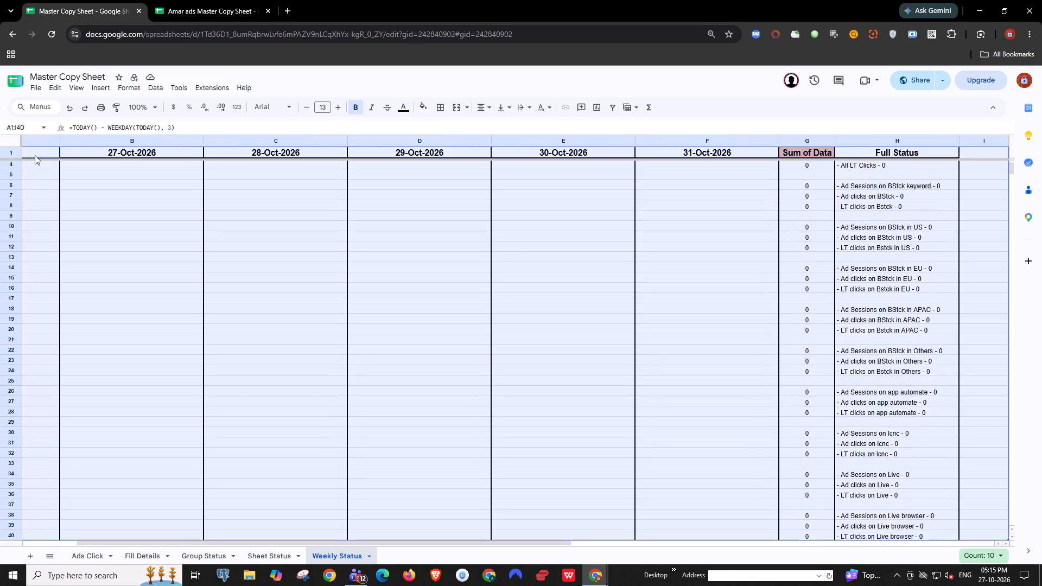
key("shift+Left")
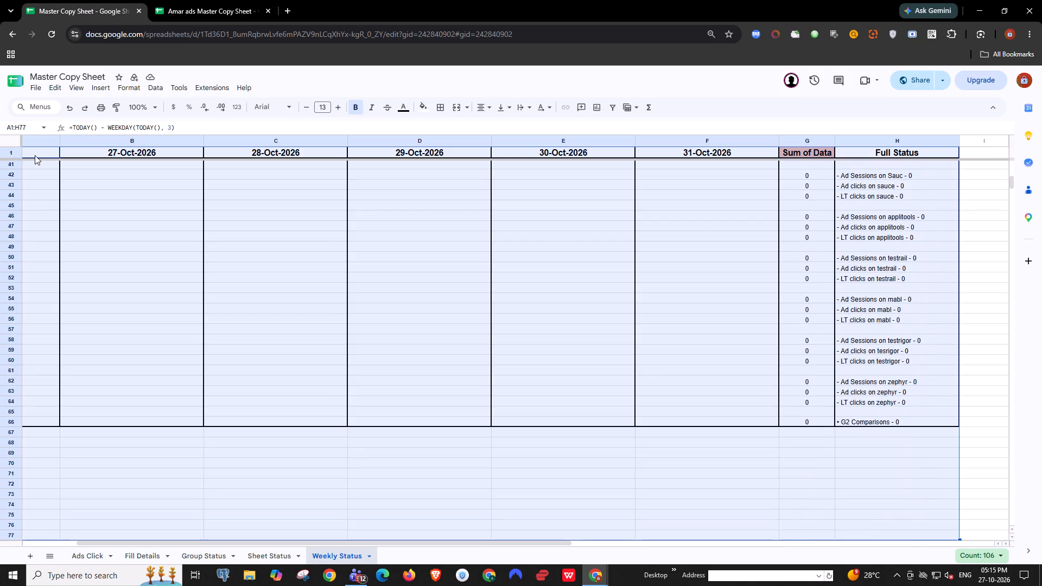
key("shift+Up")
key("shift+Up")
key("shift+Up")
key("ctrl+shift+Up")
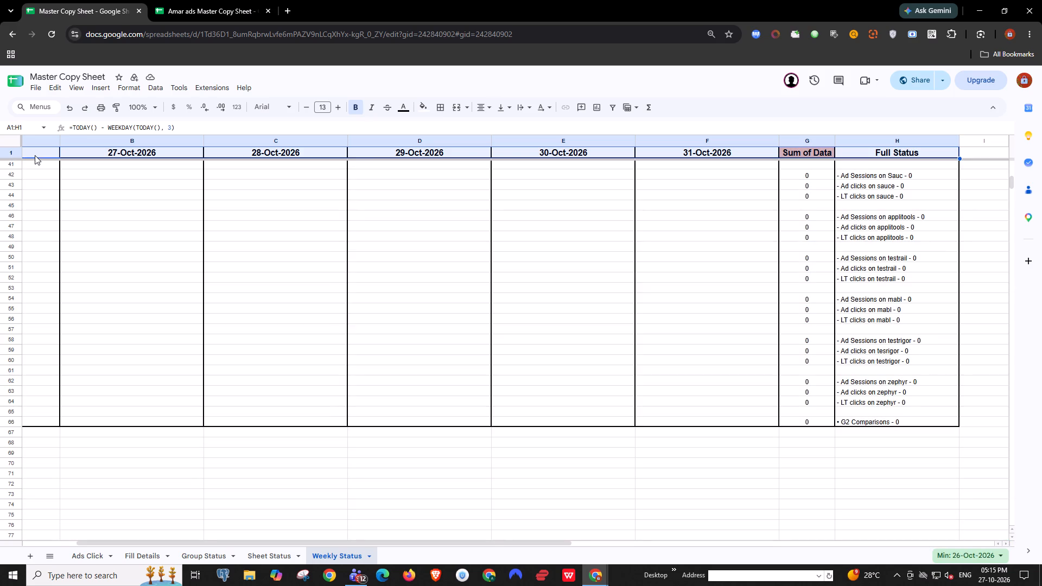
key("ctrl+shift+Down")
key("shift+Up")
key("ctrl+shift+Up")
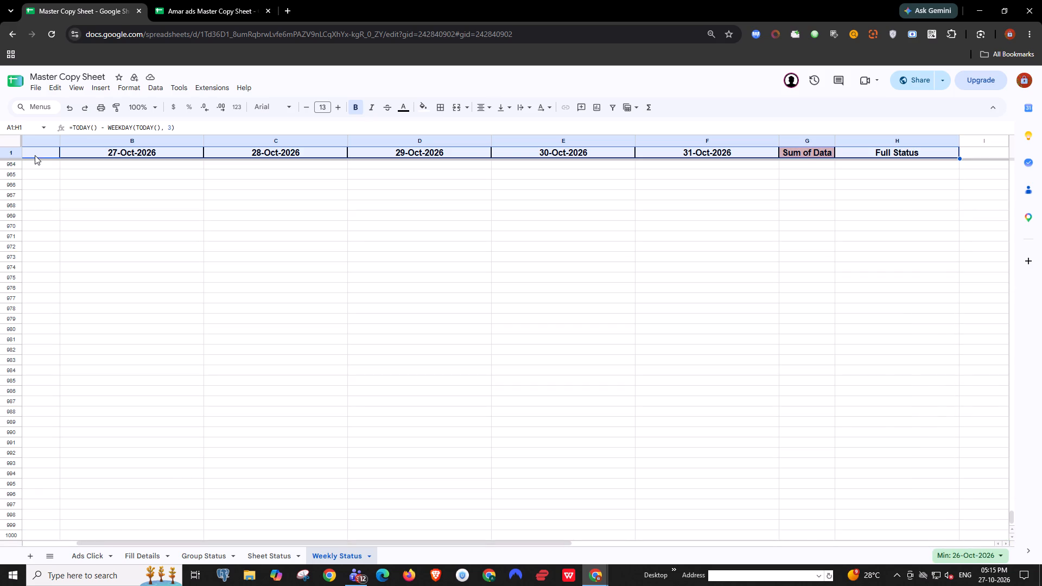
key("shift+Down")
key("shift+Down")
key("shift+Down")
key("shift+Down")
key("shift+Down")
key("shift+Down")
key("shift+Down")
key("shift+Down")
key("shift+Down")
key("shift+Down")
key("shift+Down")
key("shift+Down")
key("shift+Down")
key("shift+Down")
key("shift+Down")
key("shift+Down")
key("shift+Down")
key("shift+Down")
key("shift+Down")
key("shift+Down")
key("shift+Down")
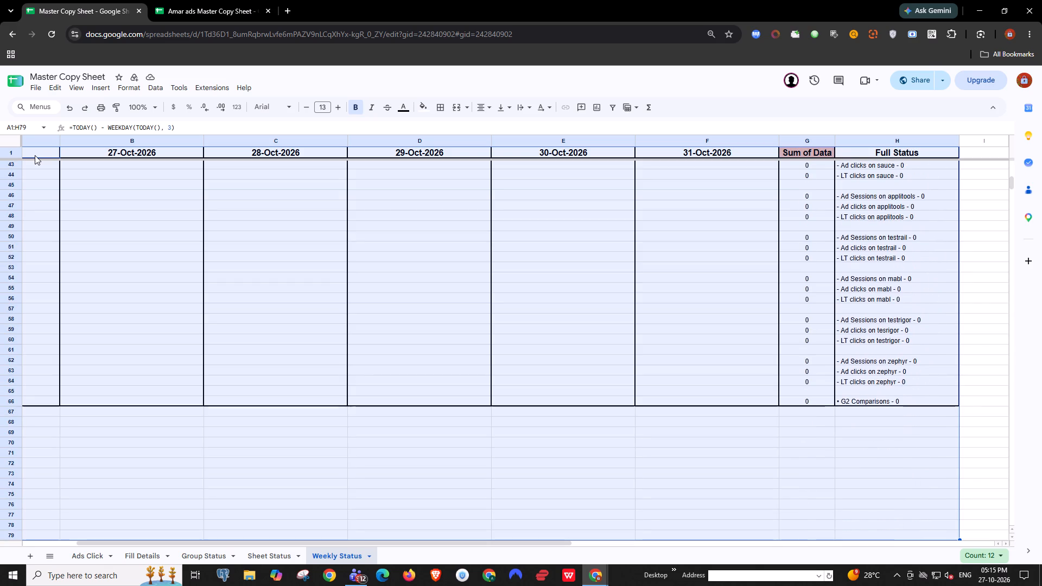
key("shift+Up")
key("shift+Up")
key("shift+Up")
key("shift+Up")
key("shift+Up")
key("shift+Up")
key("shift+Up")
key("shift+Up")
key("shift+Up")
key("shift+Up")
key("shift+Up")
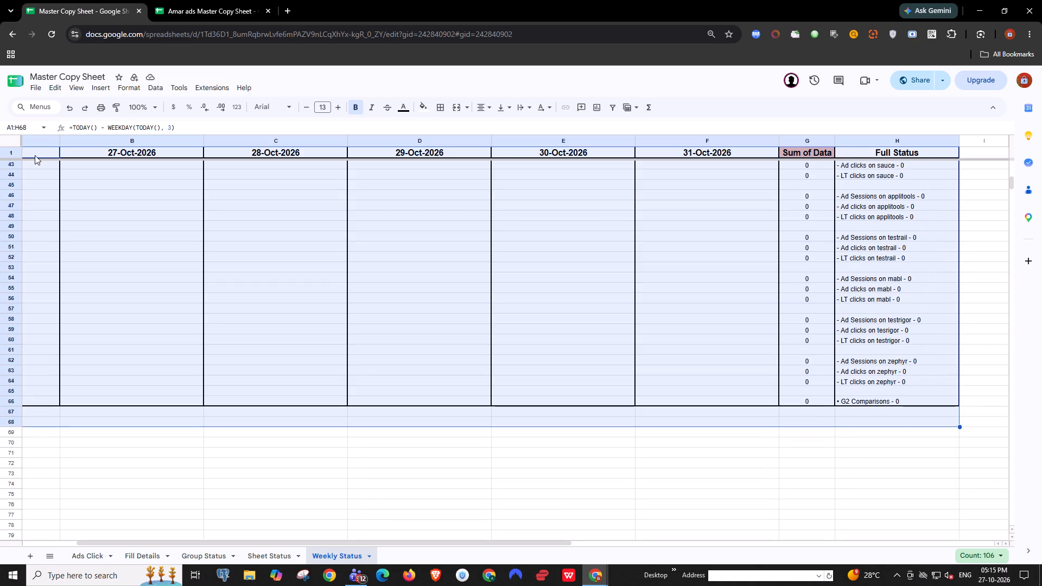
key("shift+Up")
key("shift+Up")
key("ctrl+c")
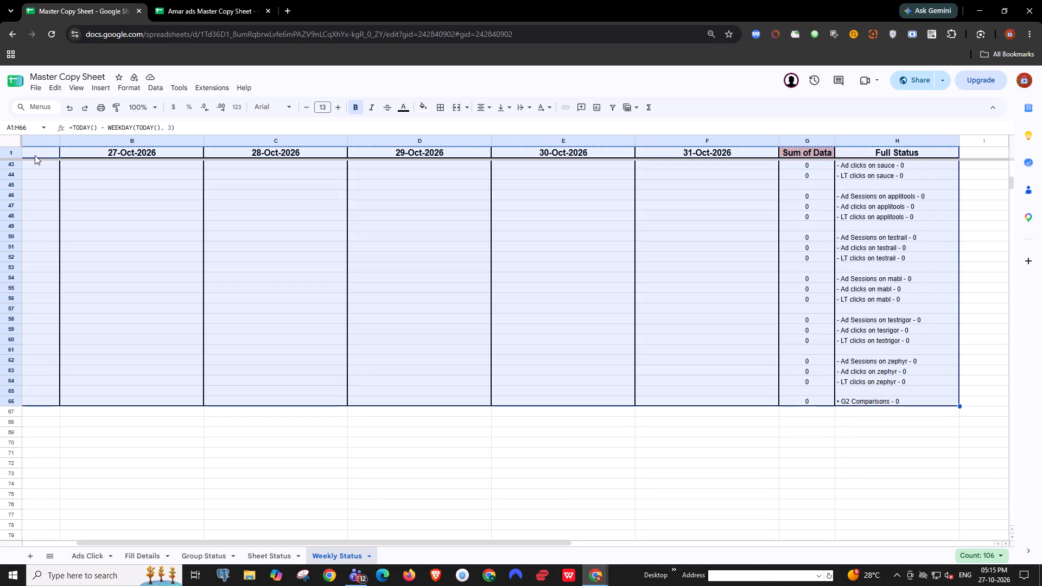
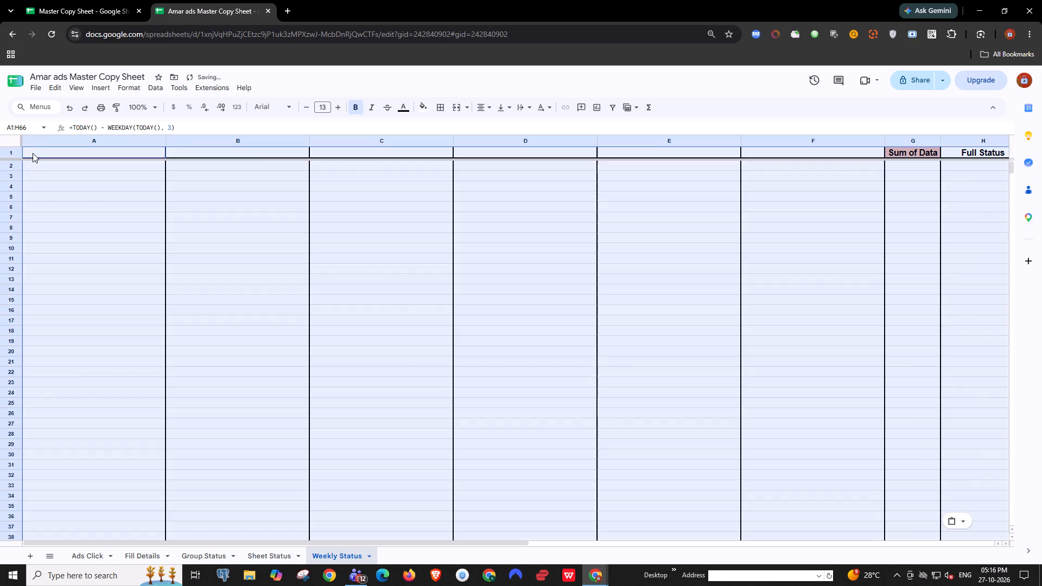
Auto-fit the width of the Full Status column to its contents in the Weekly Status sheet.
left_click(530, 256)
left_click_drag(393, 544, 547, 569)
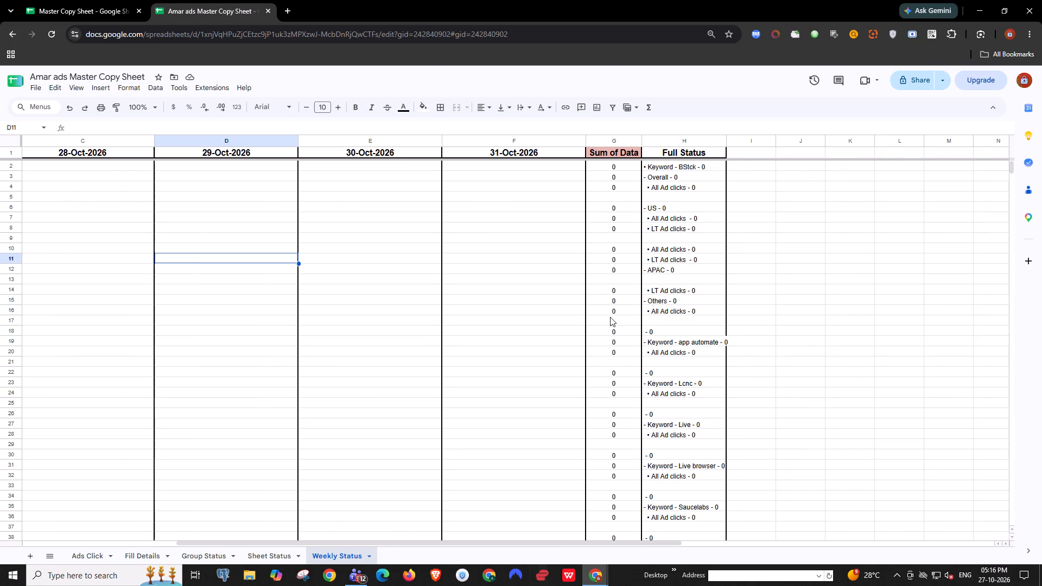
double_click(723, 140)
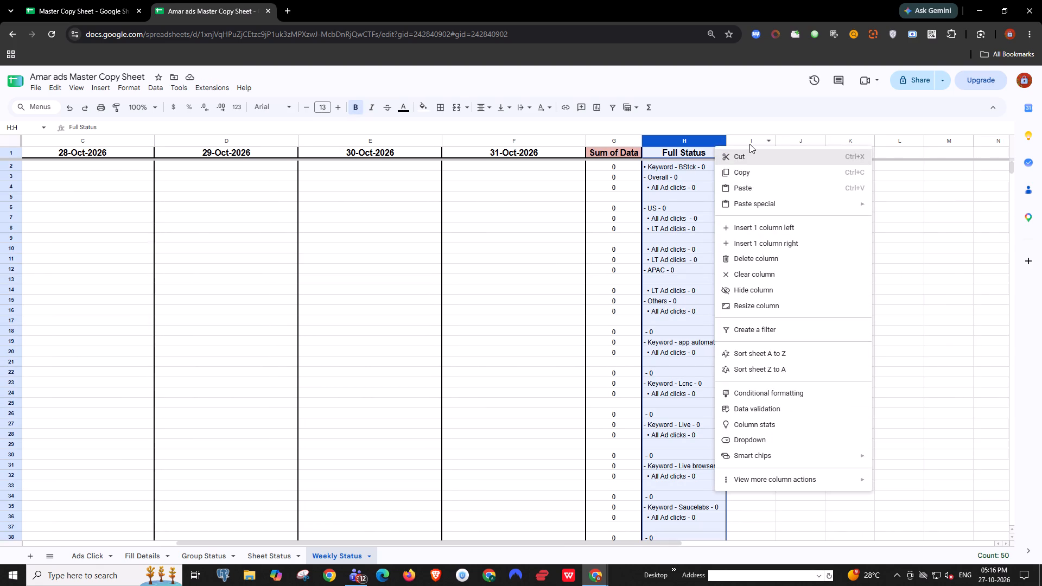
left_click(948, 266)
double_click(726, 139)
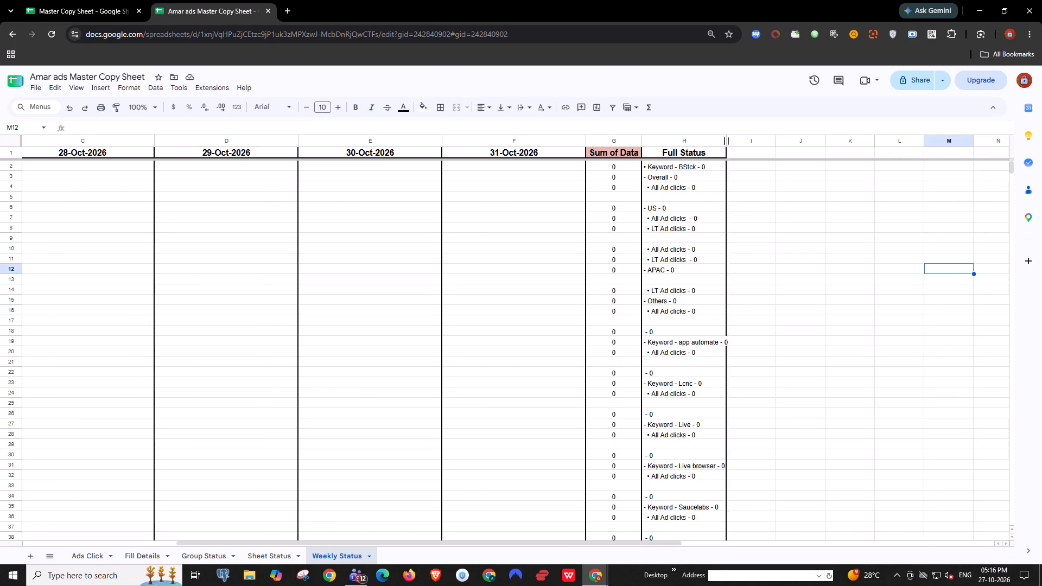
left_click(783, 247)
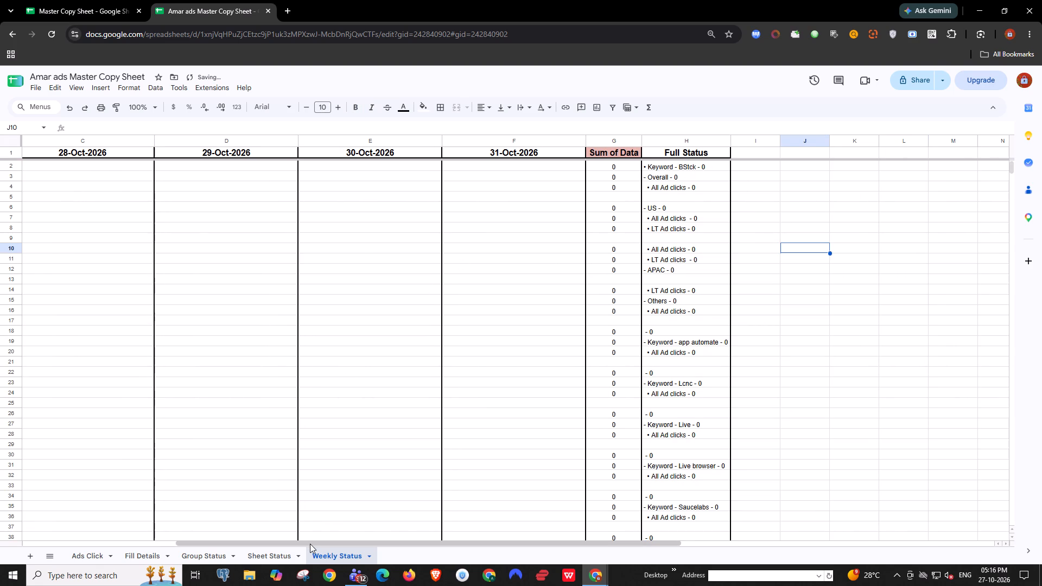
left_click_drag(310, 543, 87, 539)
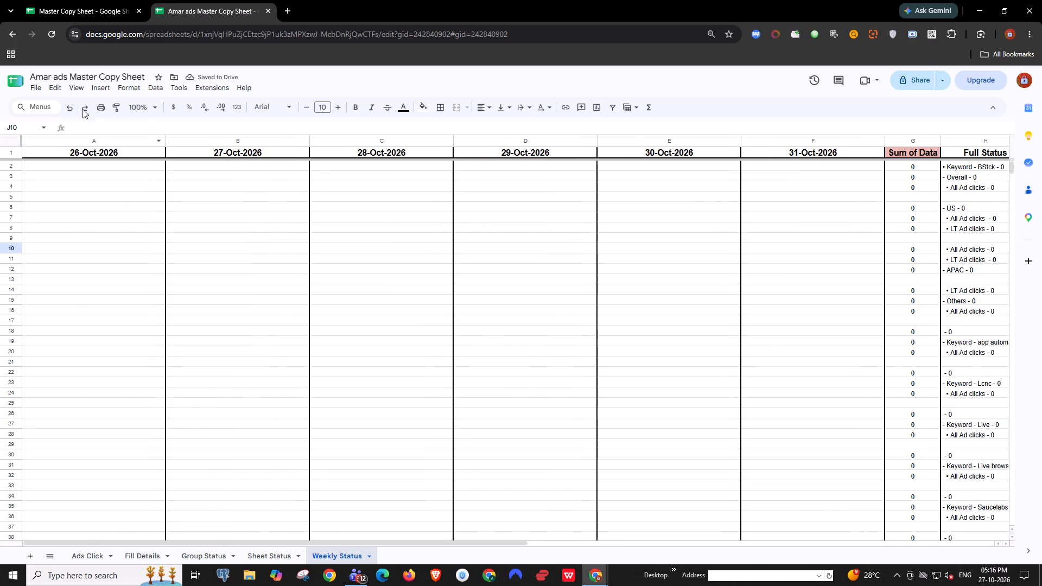
Review the Weekly Status sheet of the Master Copy Sheet from its bottom rows back up to the top.
left_click(176, 0)
left_click(71, 0)
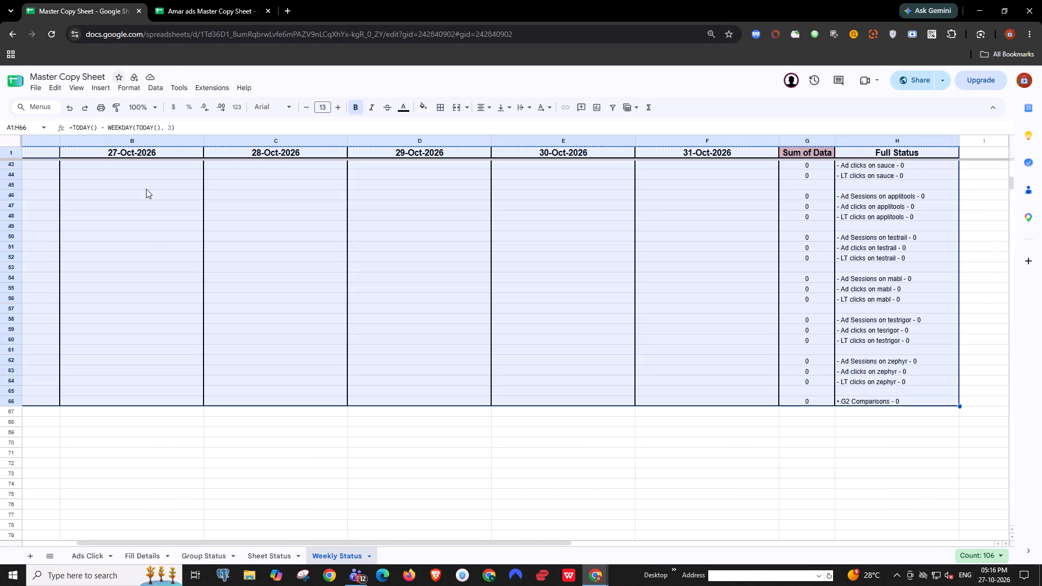
left_click(139, 442)
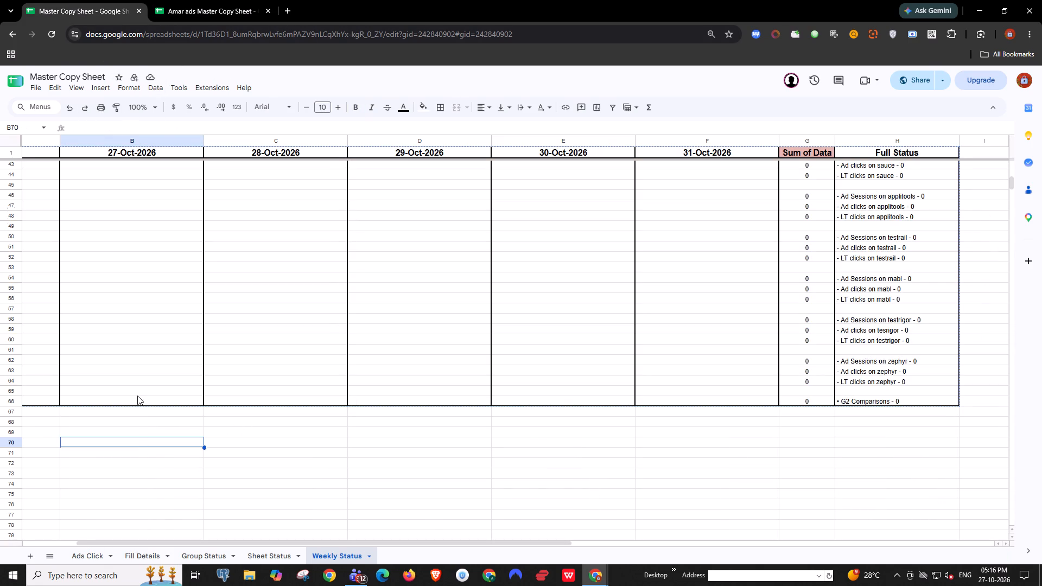
key("ctrl+Up")
key("ctrl+Up")
key("ctrl+Up")
key("Down")
key("Down")
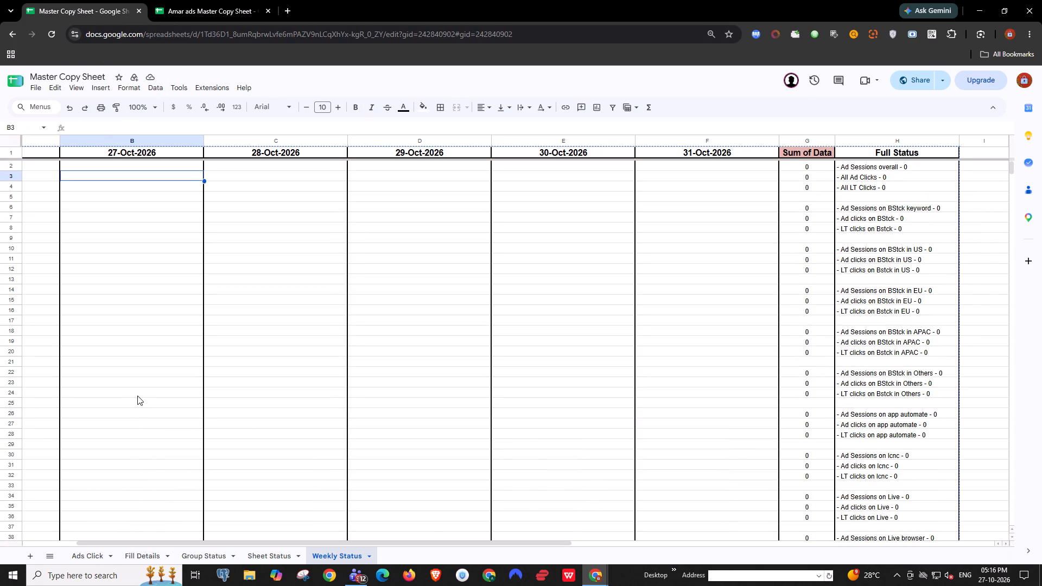
Compare the Fill Details sheets of the Master Copy Sheet and the Amar ads Master Copy Sheet, also checking the latter's Ads Click sheet.
left_click(92, 564)
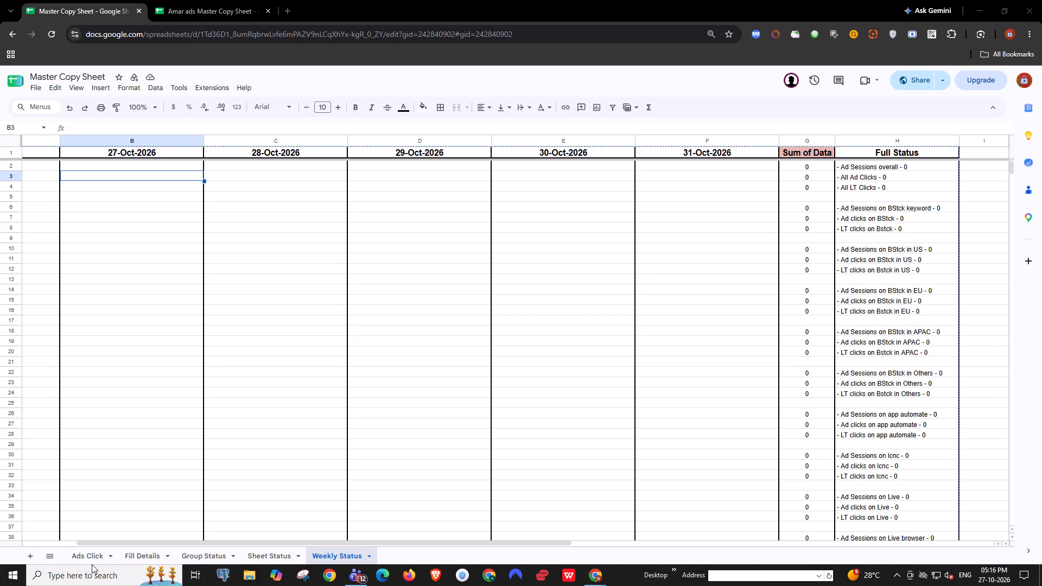
left_click(139, 552)
scroll(309, 423, "up", 5)
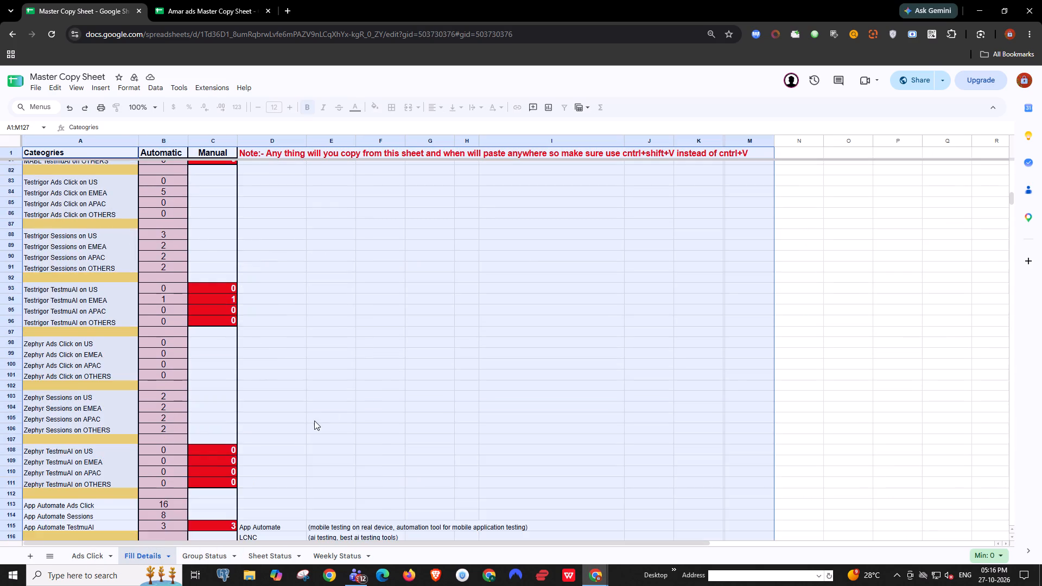
scroll(342, 383, "up", 20)
scroll(342, 383, "up", 3)
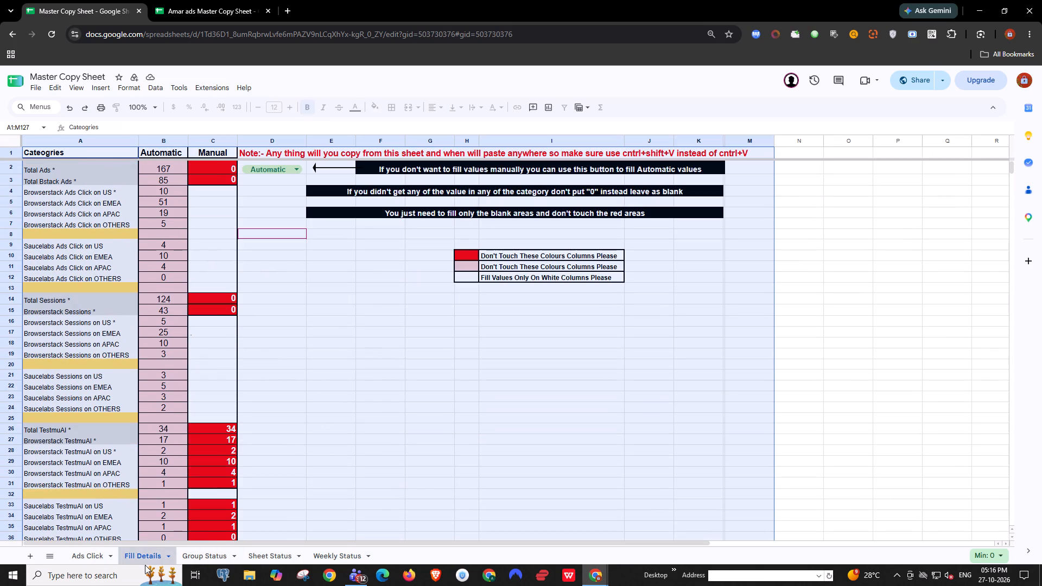
left_click(424, 450)
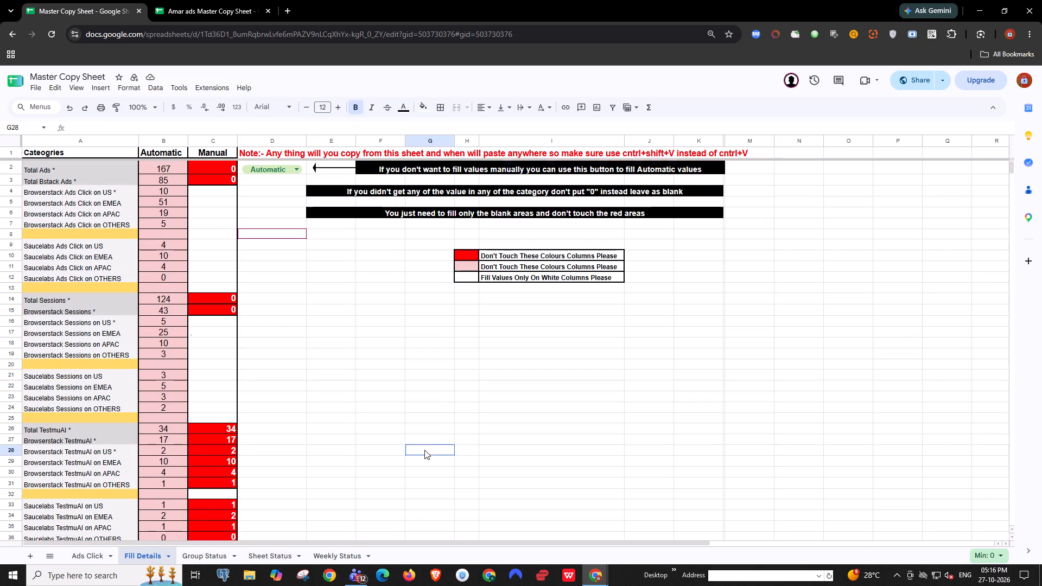
scroll(387, 341, "up", 4)
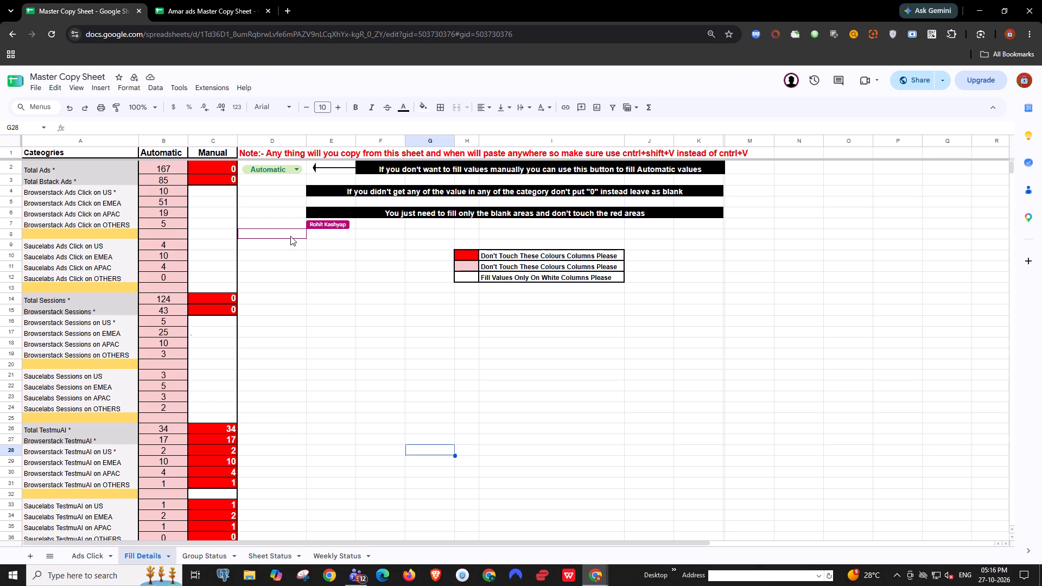
left_click(181, 0)
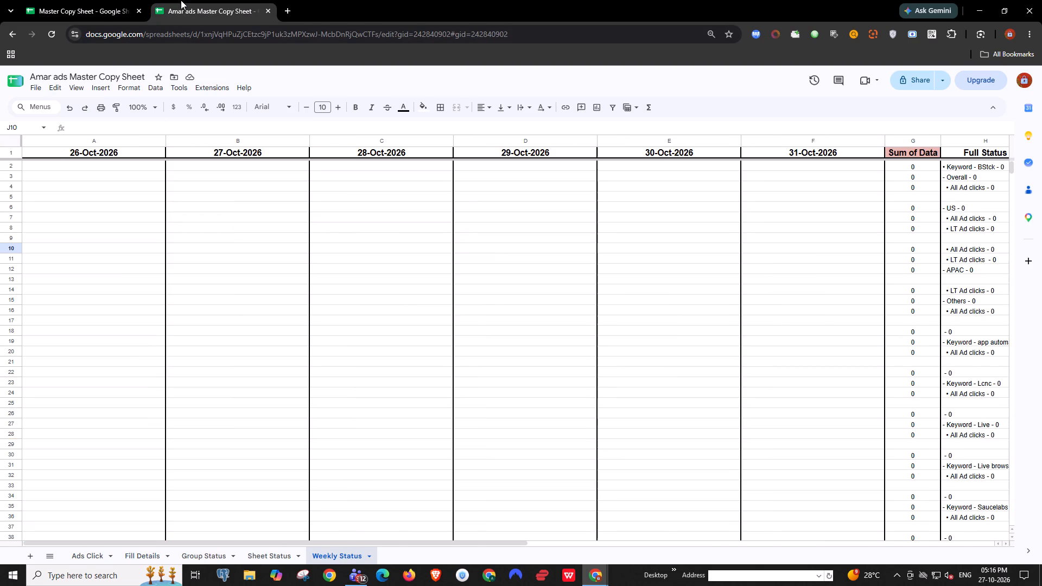
left_click(80, 553)
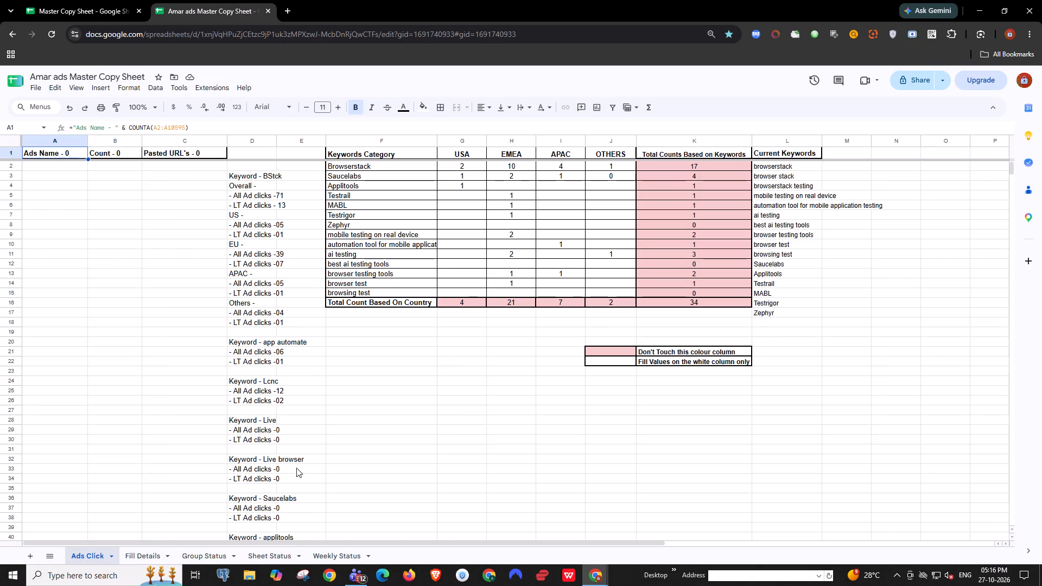
scroll(212, 508, "up", 5)
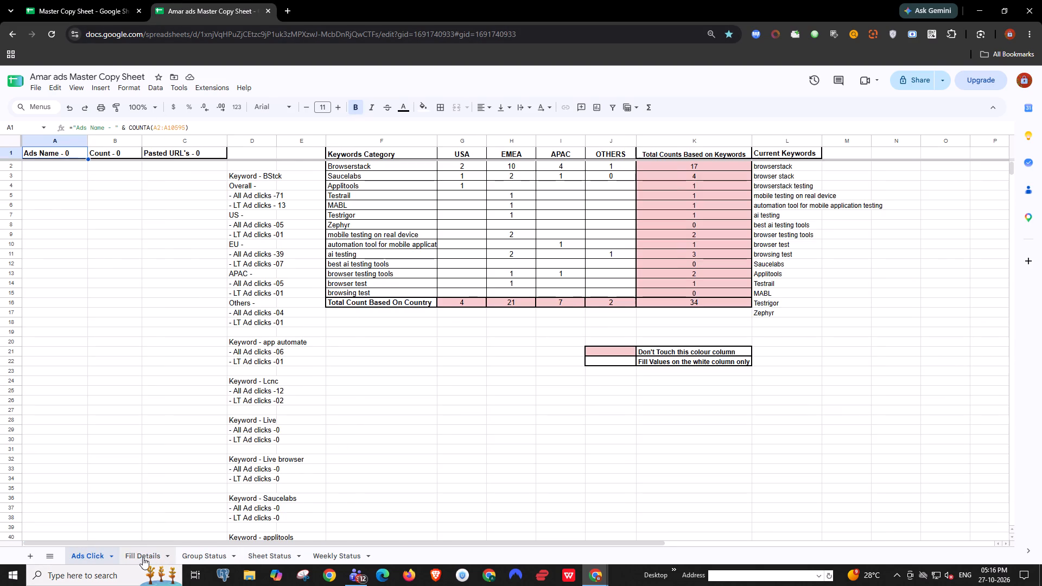
left_click(136, 553)
scroll(278, 487, "up", 5)
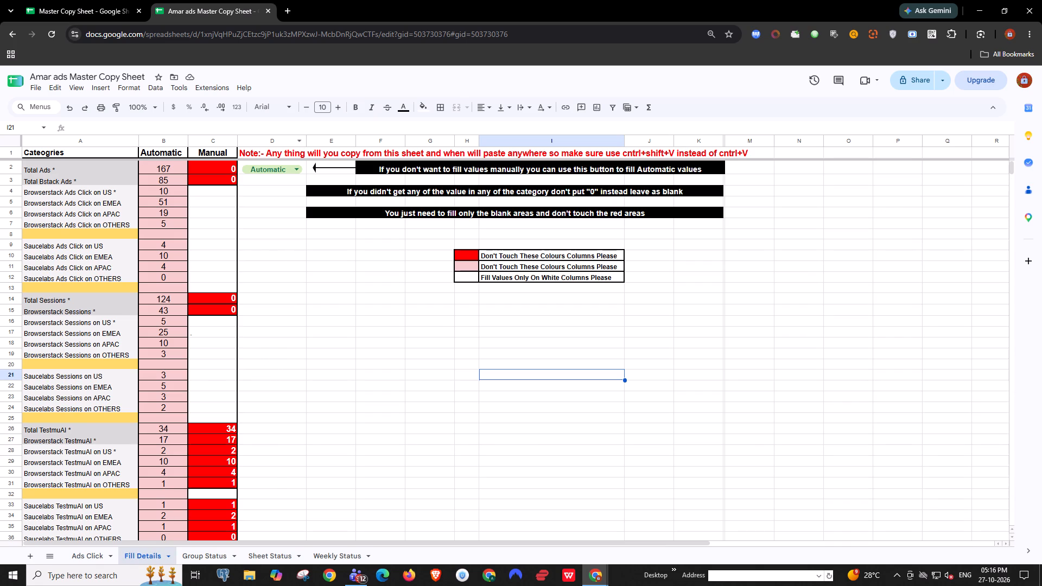
left_click(37, 0)
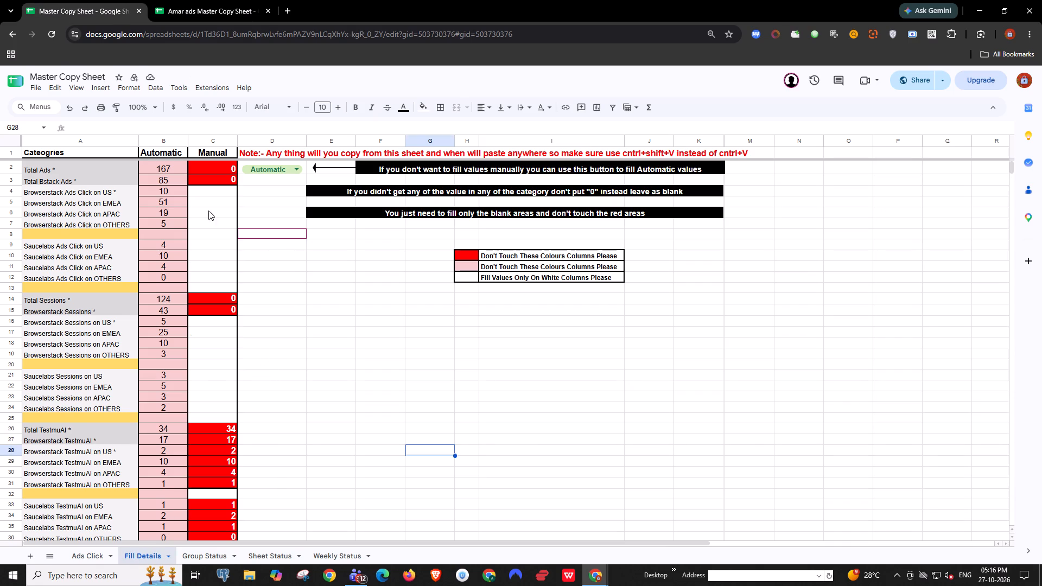
left_click(229, 0)
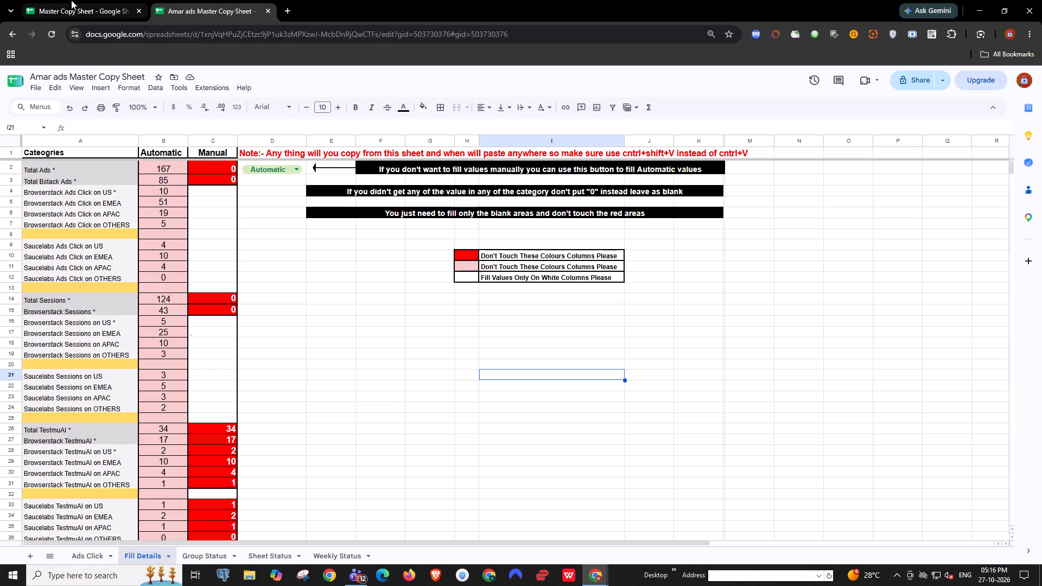
Close the original Master Copy Sheet, keeping the Amar ads Master Copy Sheet open.
left_click(71, 0)
middle_click(79, 0)
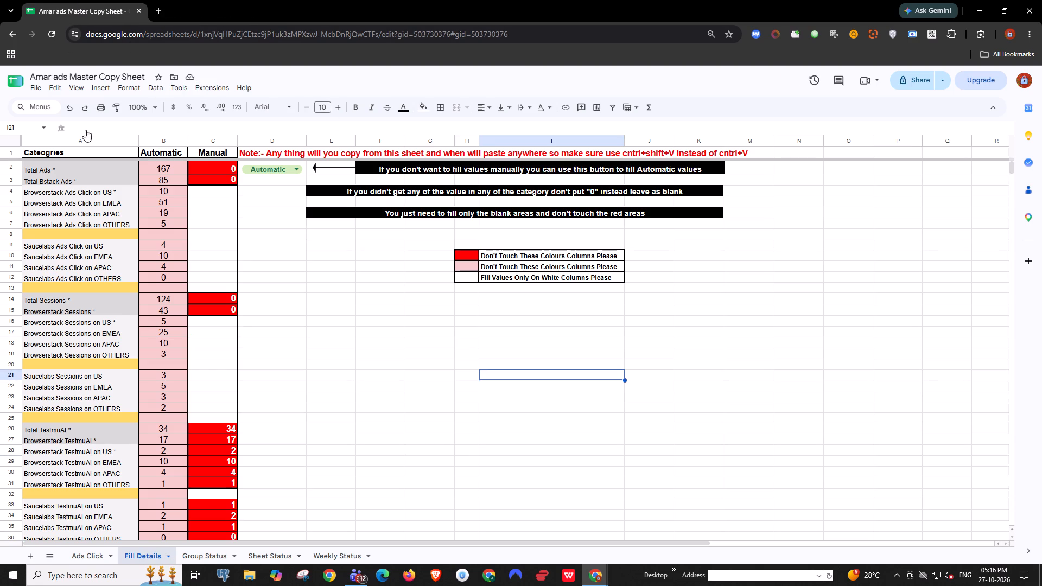
Open the Ads Click sheet of the Amar ads Master Copy Sheet.
left_click(356, 292)
left_click(93, 553)
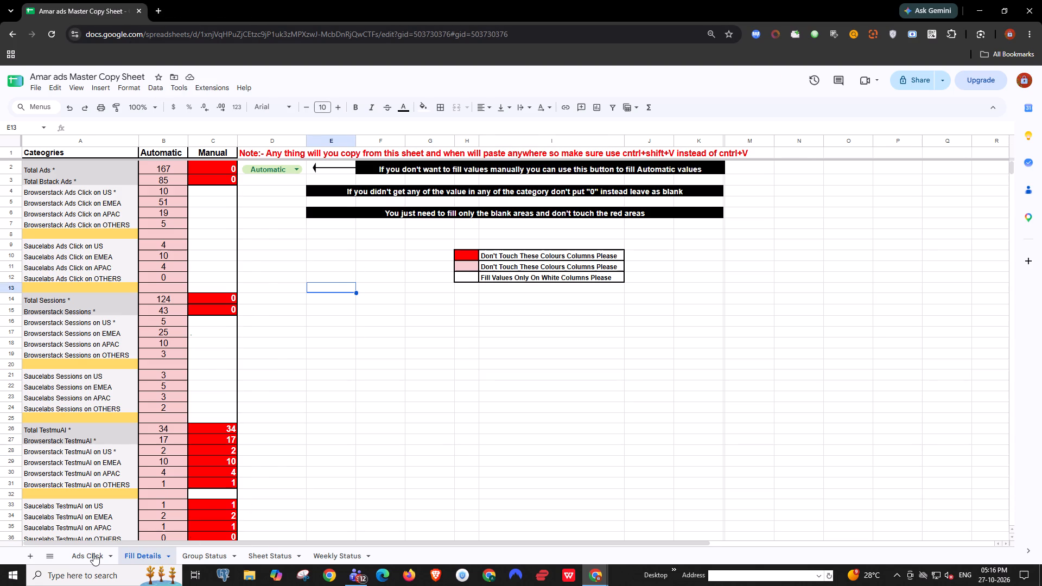
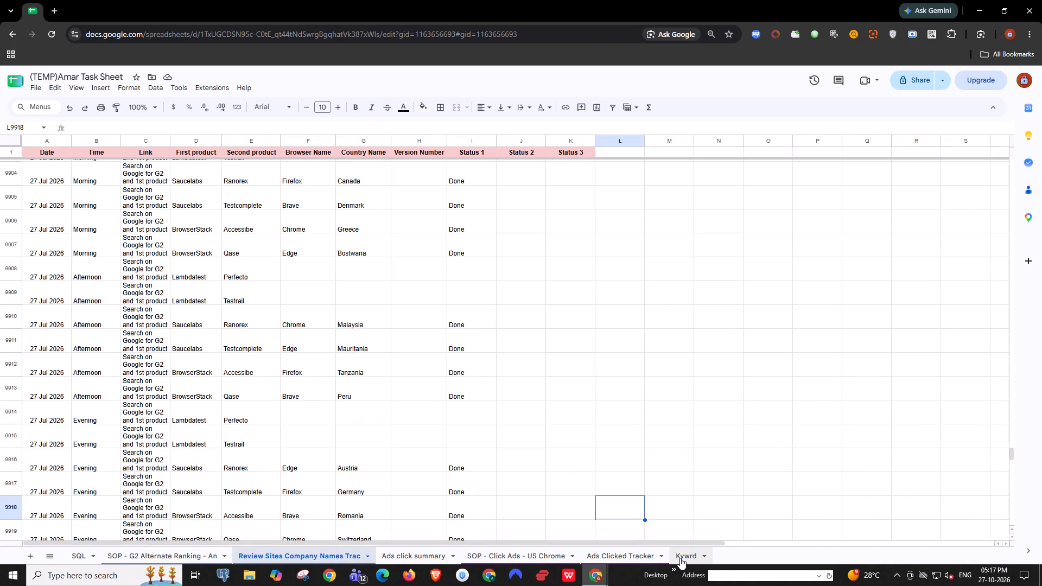
In the Kywrd sheet of the (TEMP)Amar Task Sheet, enter a count of 1 for Testrail under Germany.
left_click(680, 558)
scroll(674, 419, "up", 1)
scroll(590, 461, "up", 1)
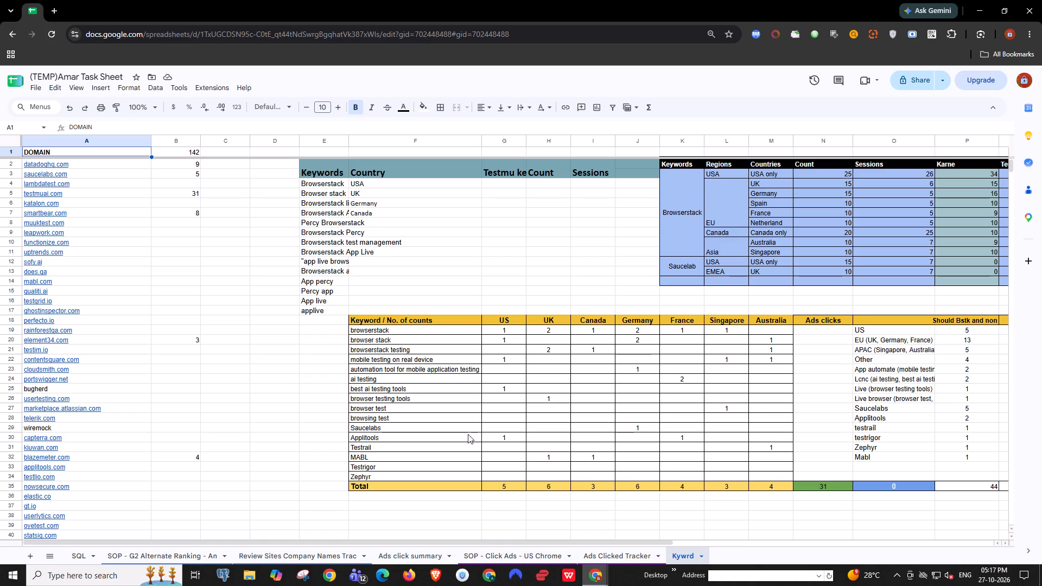
left_click(380, 447)
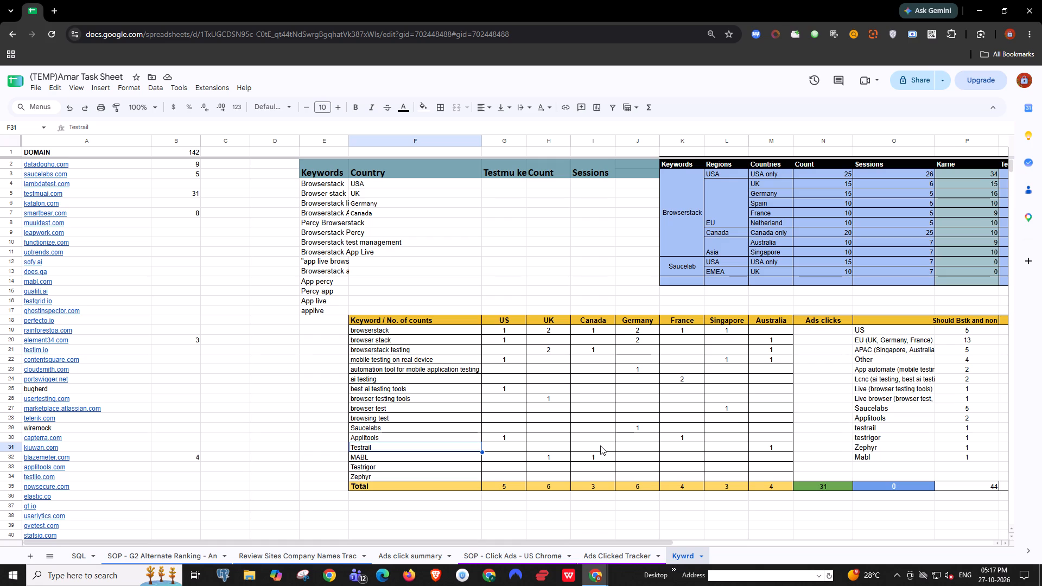
left_click(634, 448)
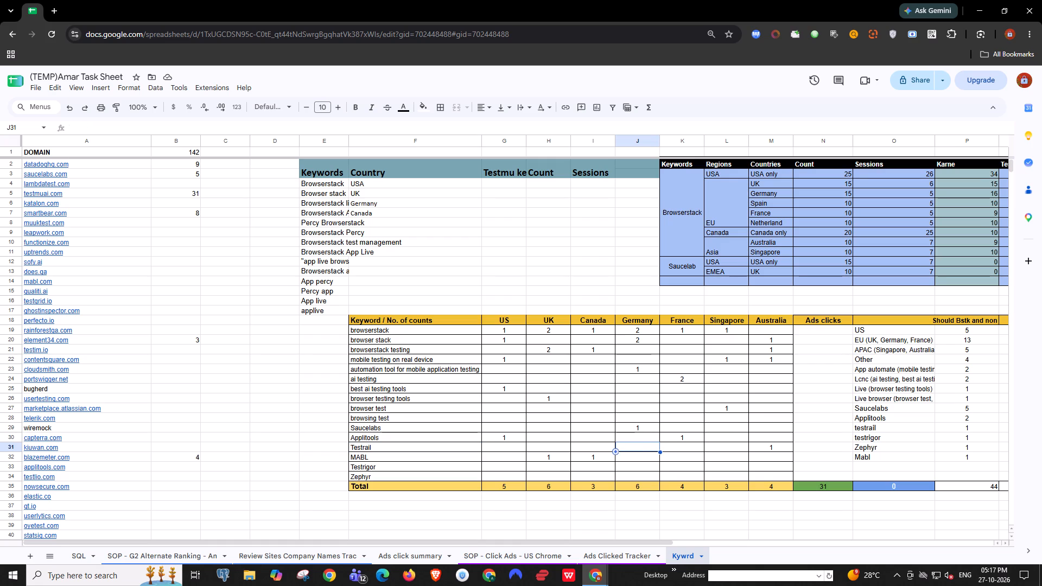
key("1")
key("Return")
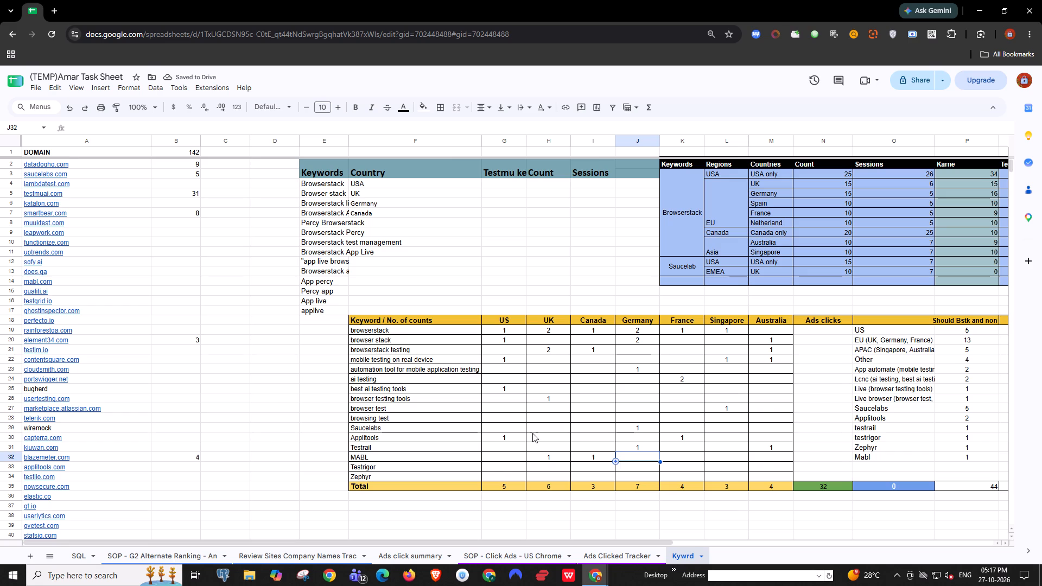
Tally the task sheet's US counts for the three browserstack keywords and enter 2 as Browserstack's USA count in the Amar ads Master Copy Sheet.
key("alt+Tab")
scroll(298, 295, "up", 6)
scroll(412, 263, "up", 6)
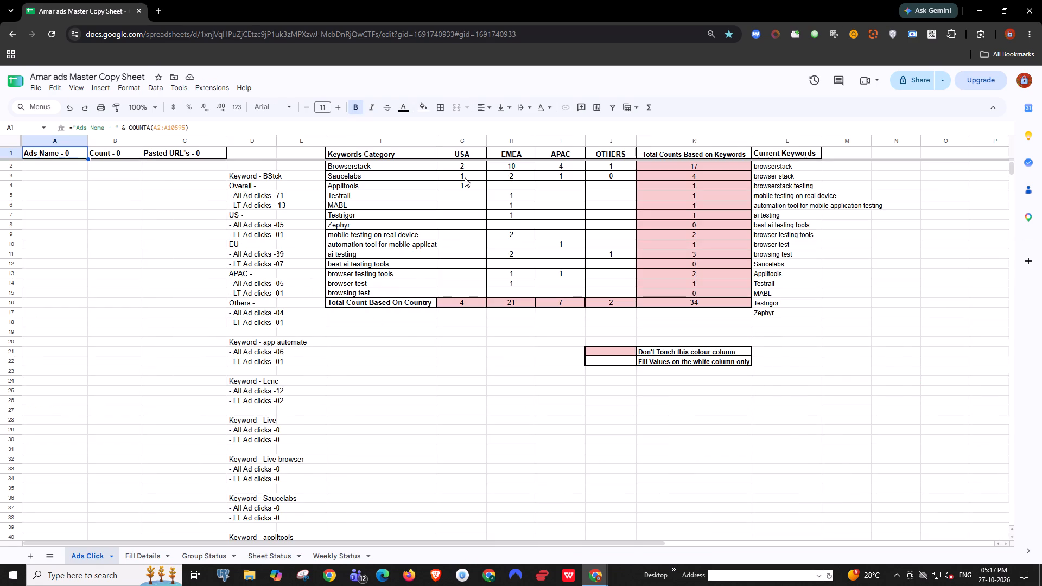
left_click(465, 165)
key("alt+Tab")
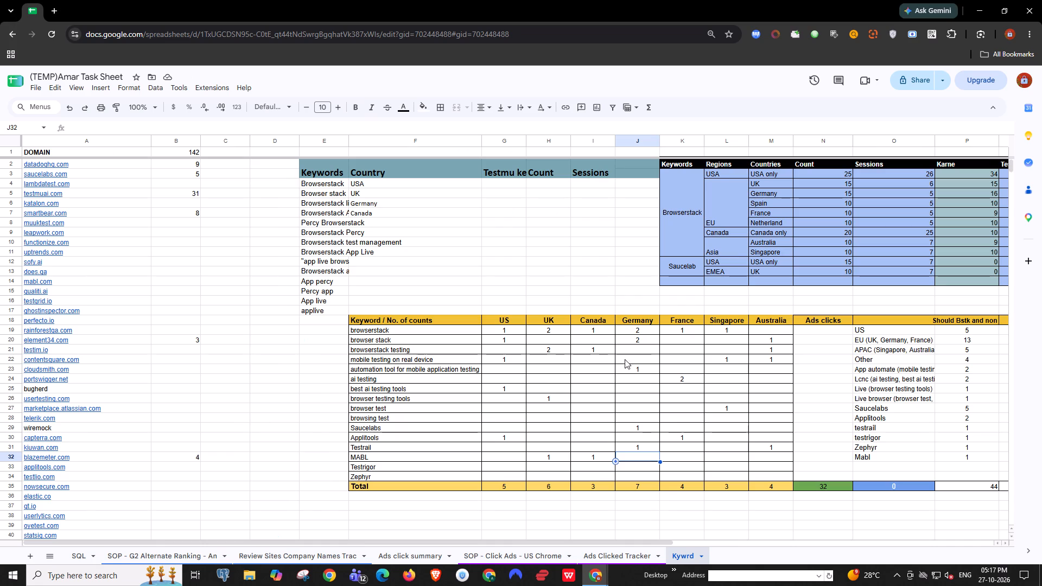
left_click_drag(505, 330, 505, 335)
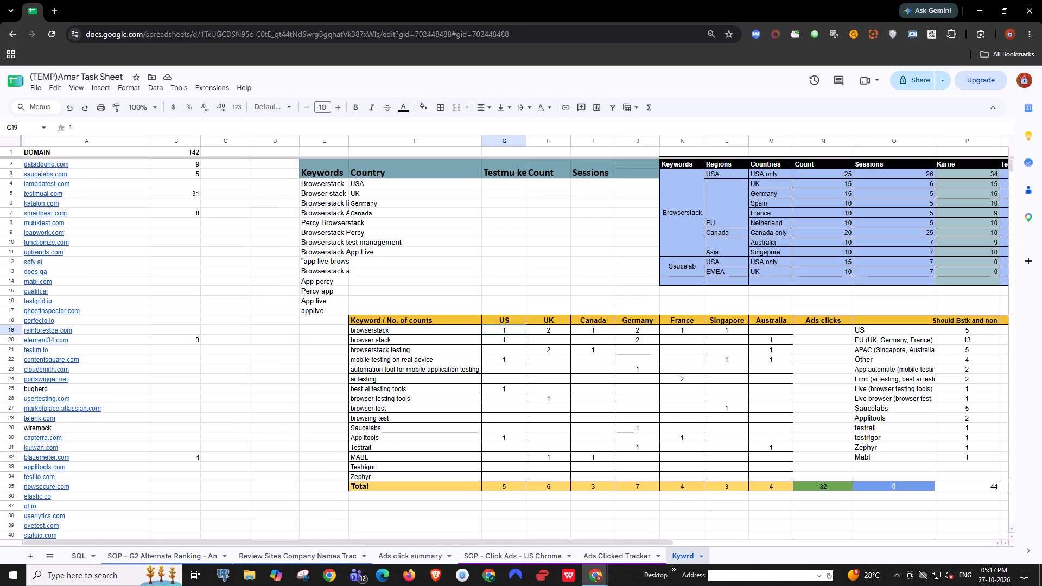
left_click_drag(505, 335, 506, 348)
key("alt+Tab")
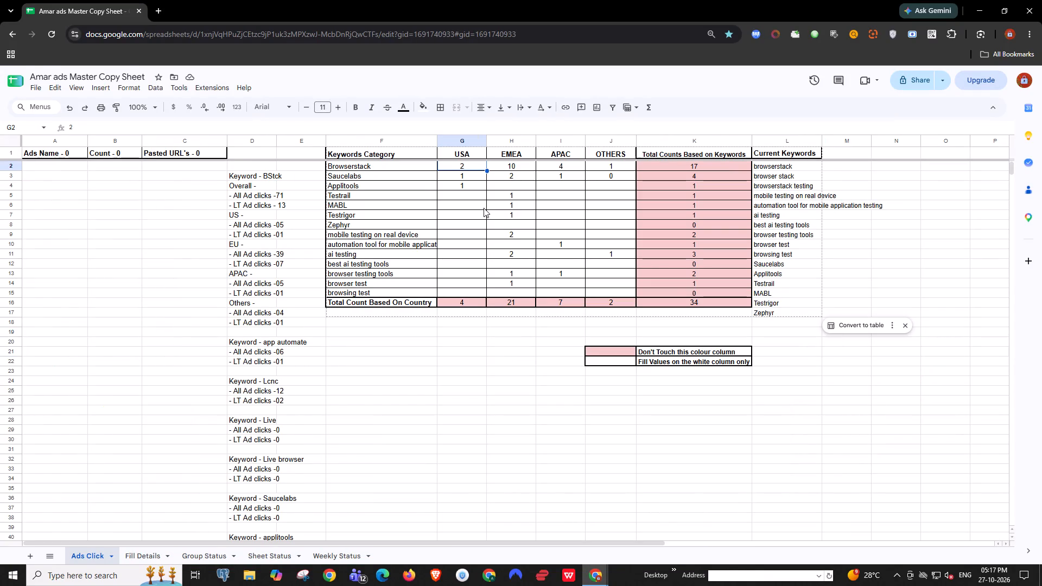
key("2")
key("Return")
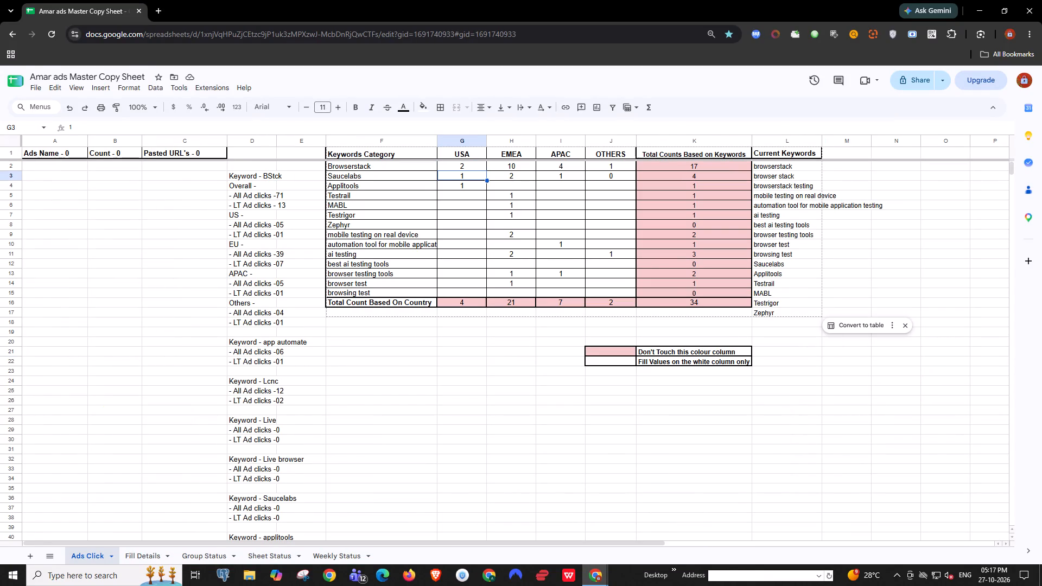
Check the US counts in the task sheet and set the master copy's USA counts to 0 for Saucelabs and 1 for Applitools.
key("alt+Tab")
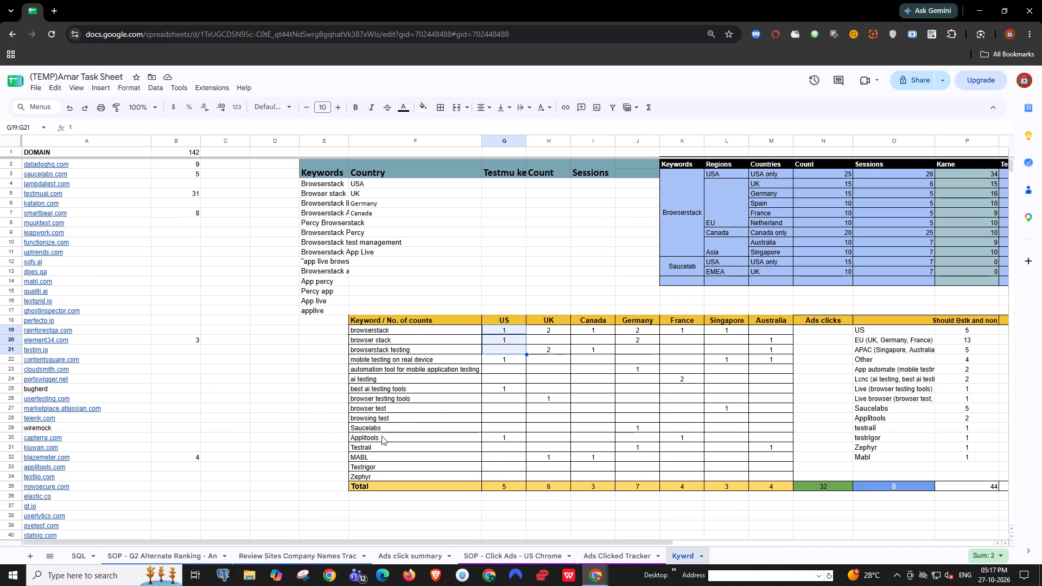
key("alt+Tab")
key("0")
key("Return")
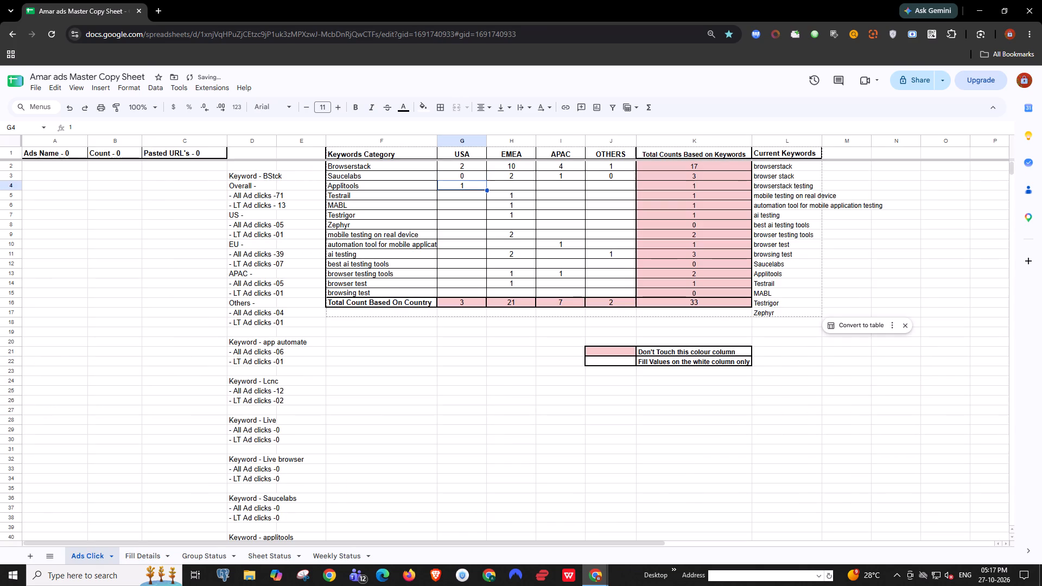
key("alt+Tab")
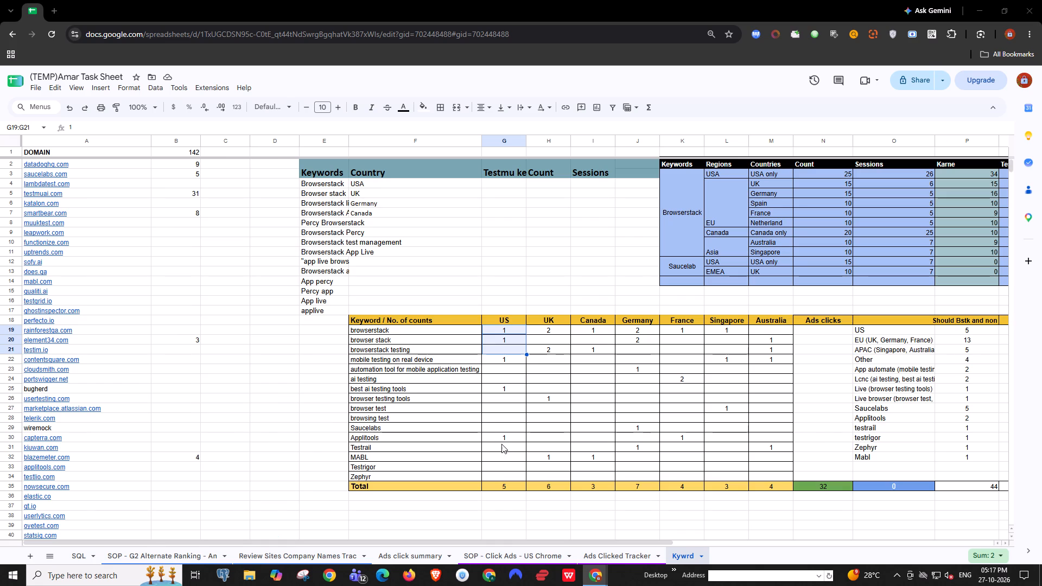
left_click(502, 441)
key("alt+Tab")
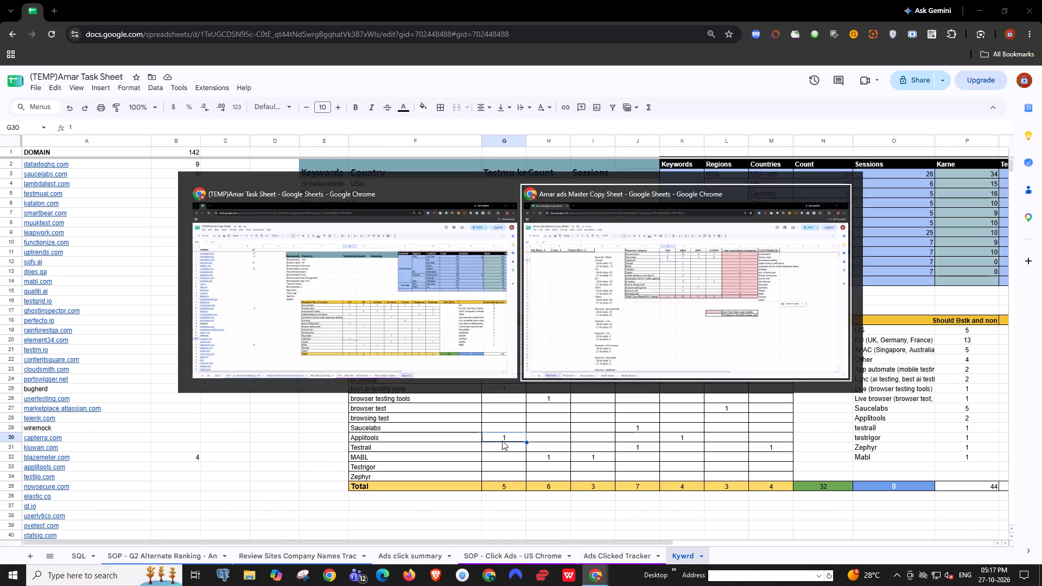
key("1")
key("Return")
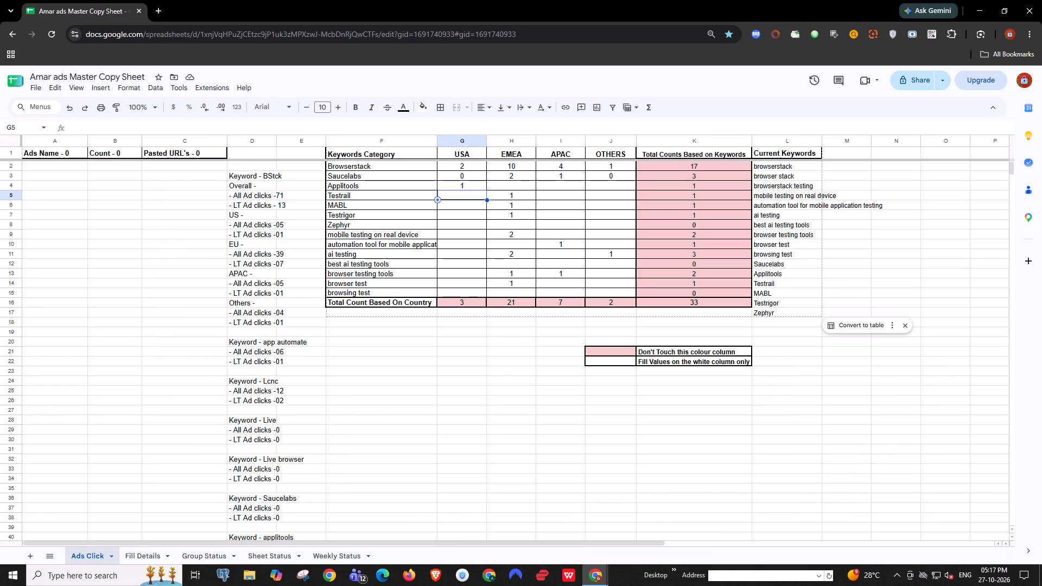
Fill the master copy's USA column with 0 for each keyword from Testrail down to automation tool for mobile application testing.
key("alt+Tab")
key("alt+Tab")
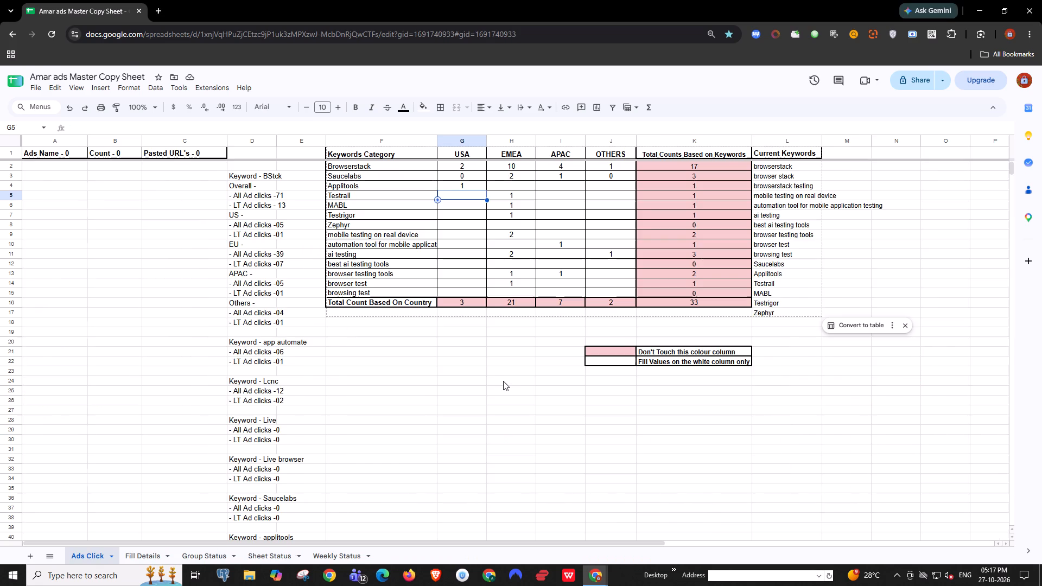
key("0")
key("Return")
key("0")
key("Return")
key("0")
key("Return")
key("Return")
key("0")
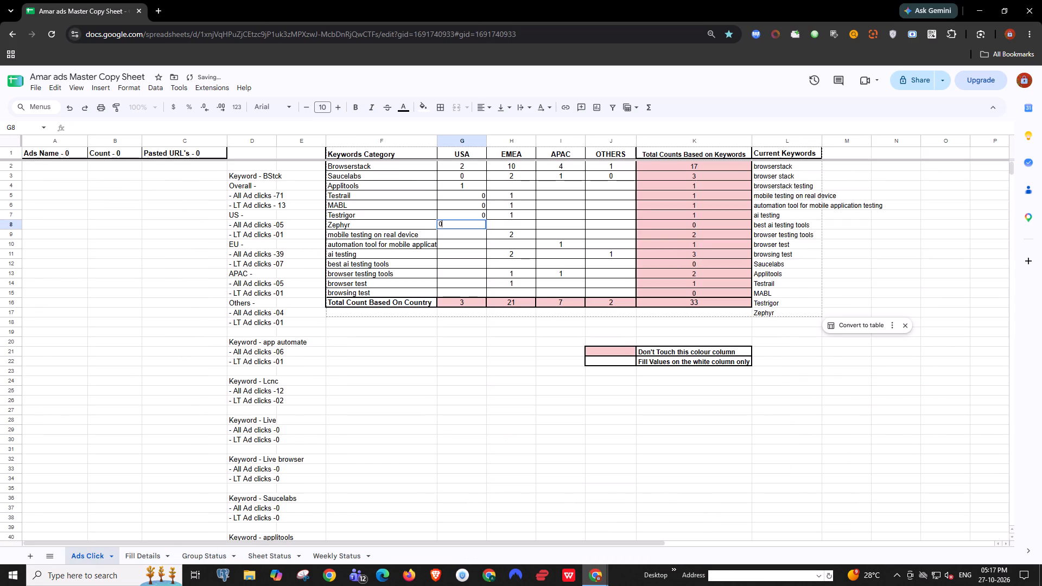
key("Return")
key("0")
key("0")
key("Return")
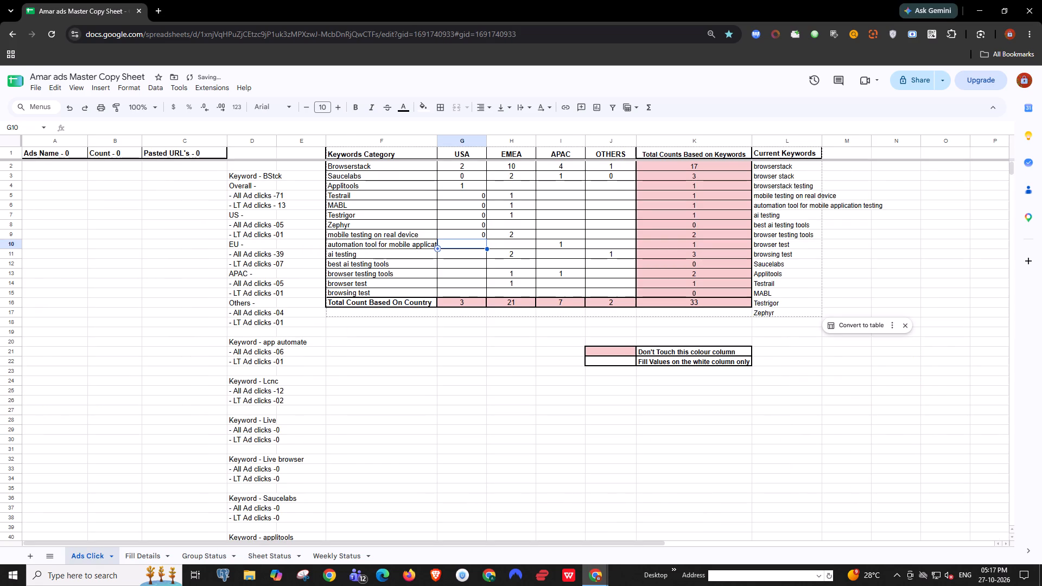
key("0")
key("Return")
Check the US count for best ai testing tools in the task sheet and enter 1 as its USA count in the master copy.
key("alt+Tab")
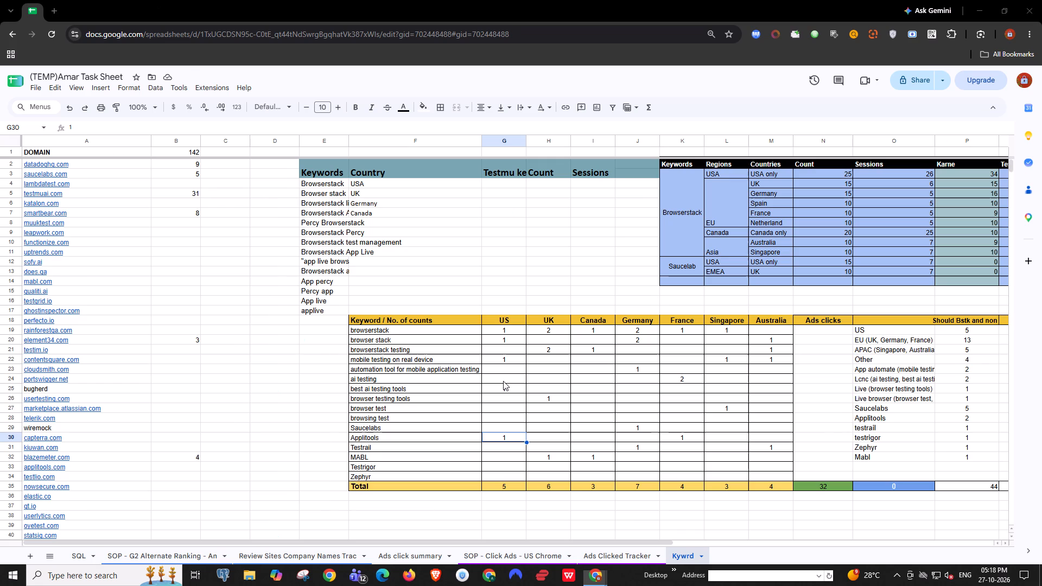
left_click(511, 390)
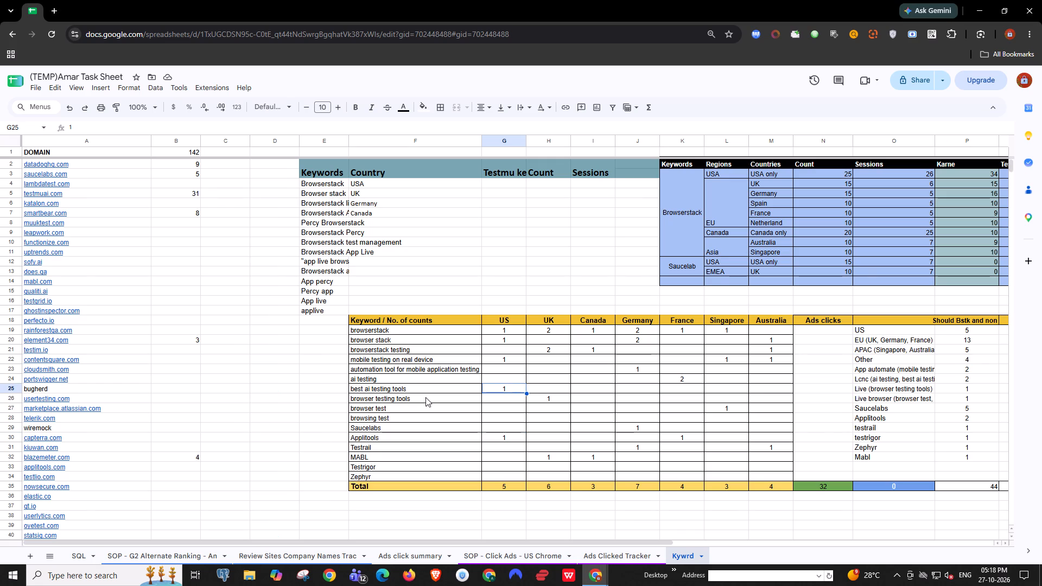
key("alt+Tab")
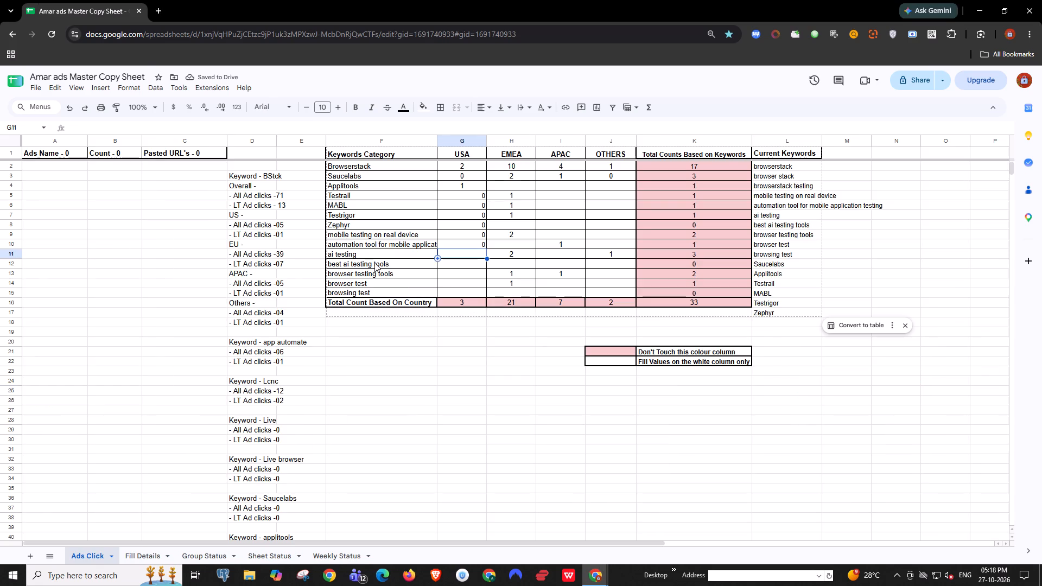
left_click(452, 265)
key("1")
key("Return")
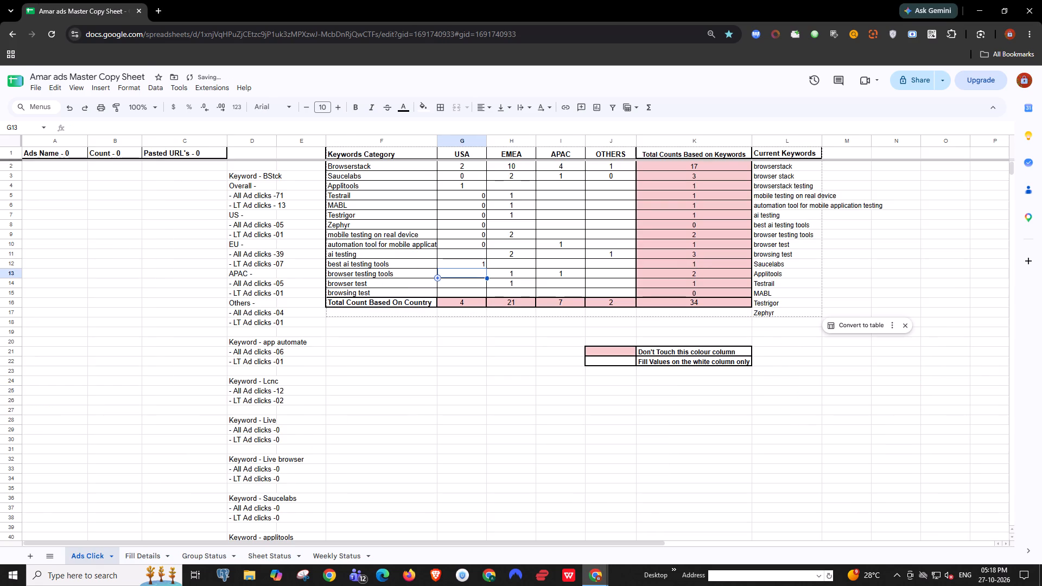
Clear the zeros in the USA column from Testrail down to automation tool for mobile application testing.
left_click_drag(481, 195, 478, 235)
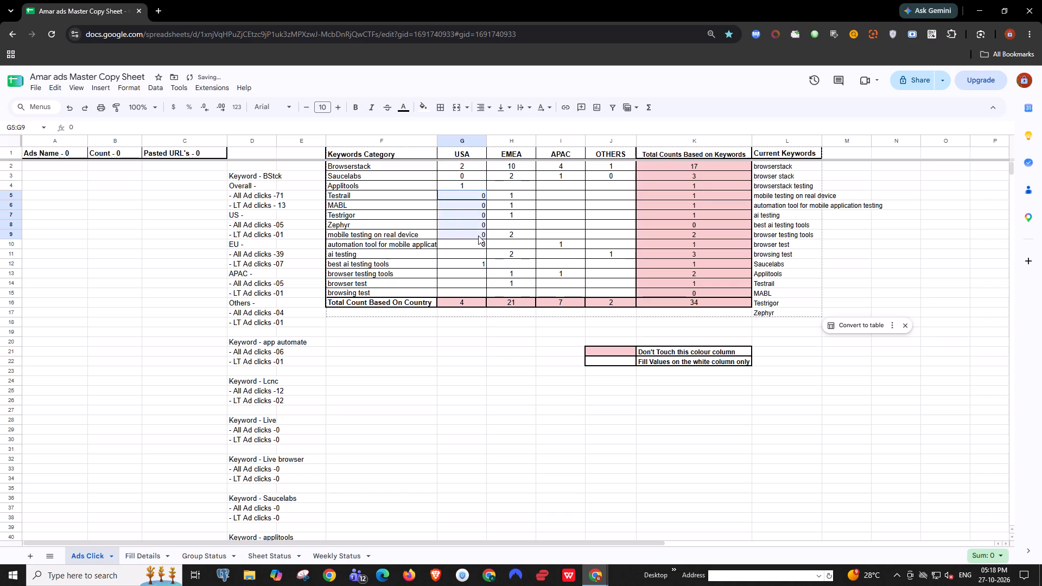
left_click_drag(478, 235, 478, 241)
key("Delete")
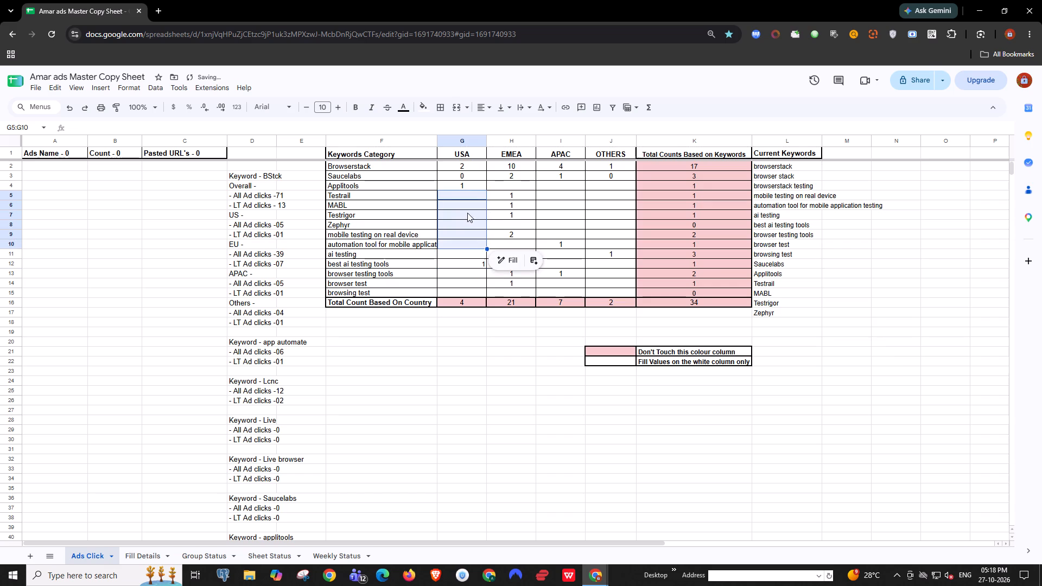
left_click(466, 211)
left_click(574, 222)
Tally the browserstack keyword counts for UK, Germany and France in the task sheet and set Browserstack's EMEA count to 9 in the master copy.
left_click(523, 167)
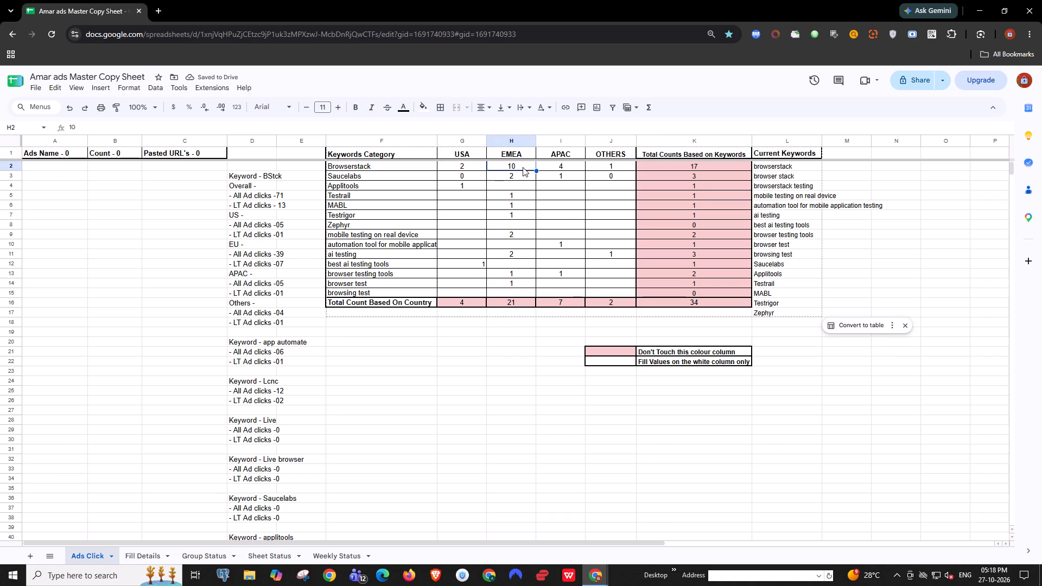
key("alt+Tab")
key("alt+Tab")
scroll(509, 259, "up", 4)
key("alt+Tab")
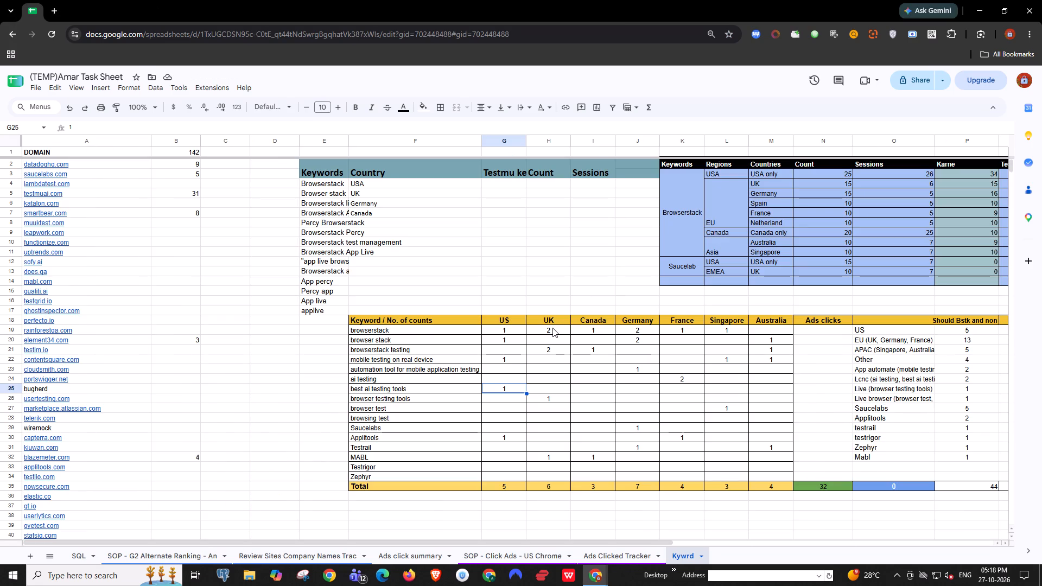
left_click_drag(552, 328, 551, 352)
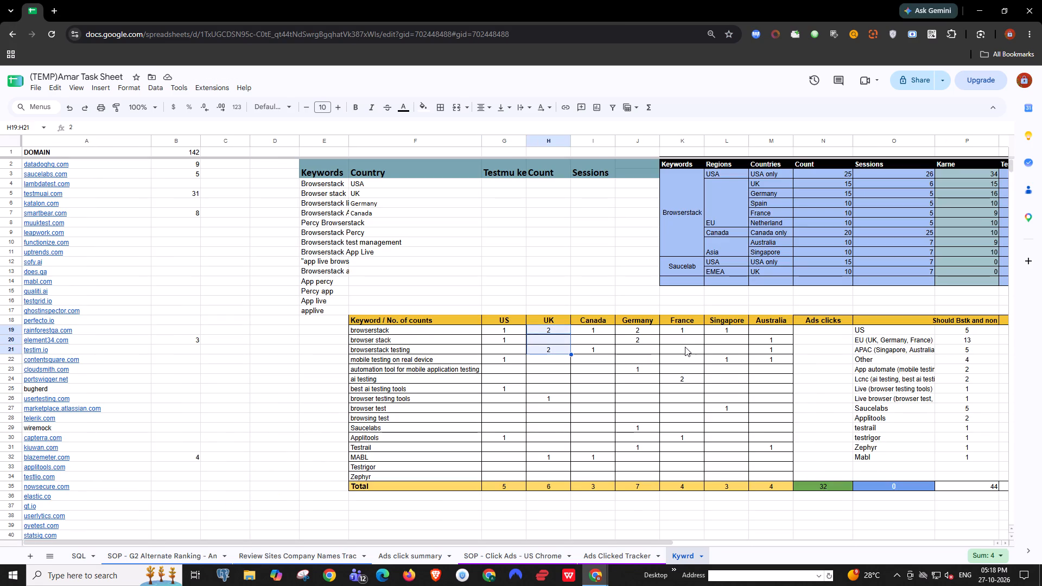
left_click_drag(641, 330, 641, 329)
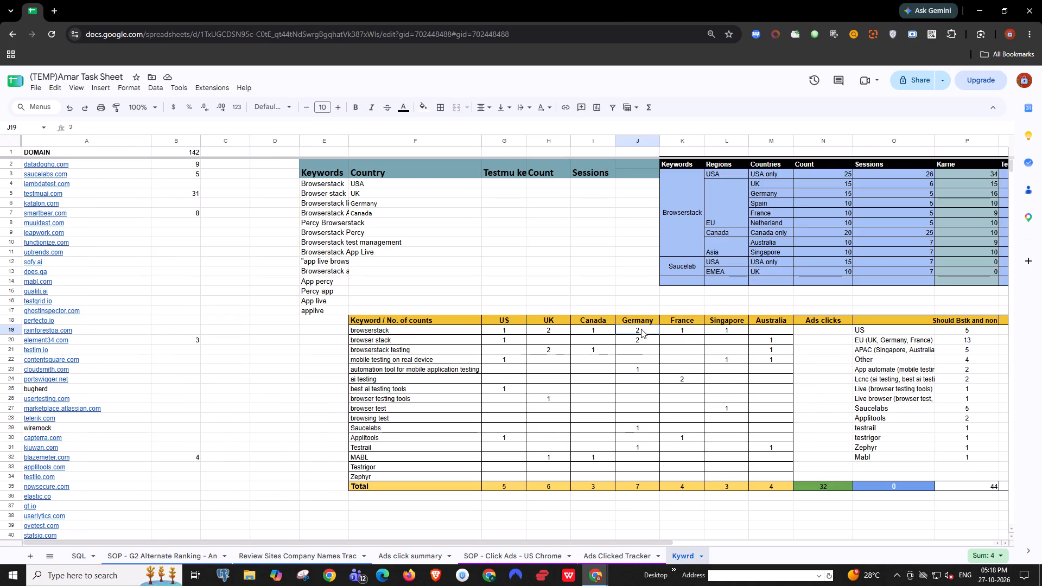
left_click_drag(641, 329, 641, 350)
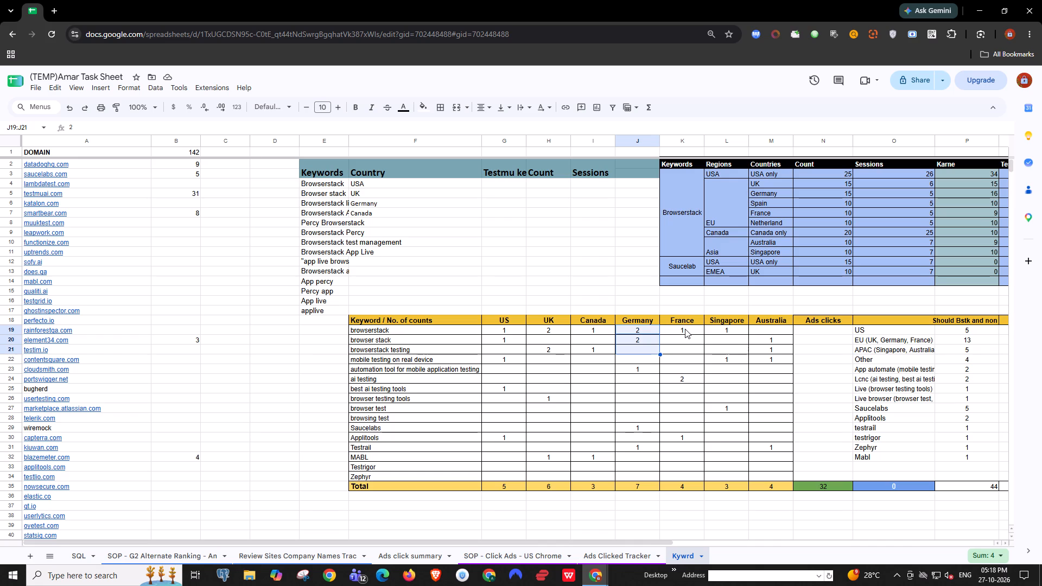
left_click(685, 329)
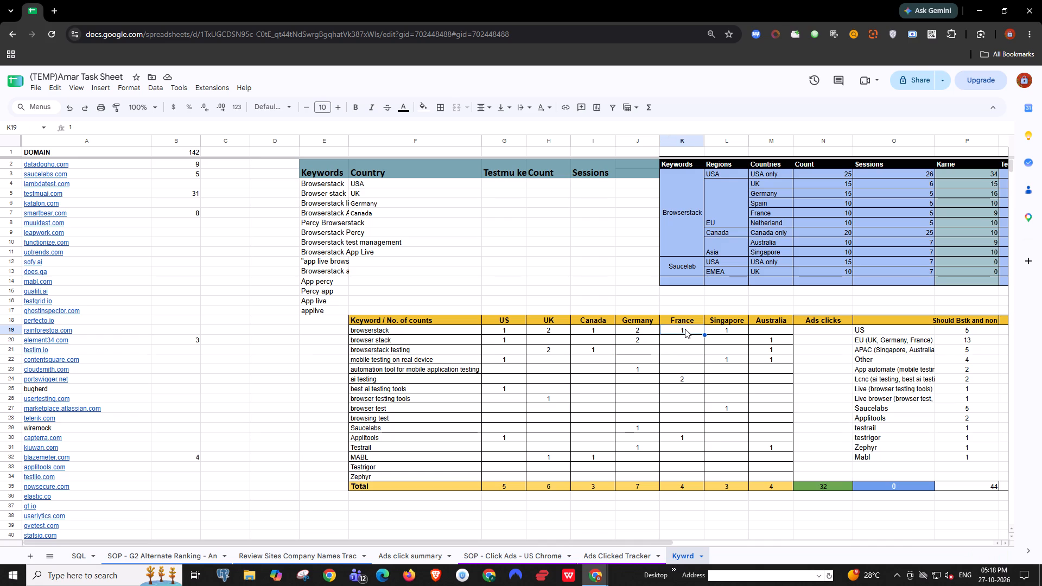
left_click_drag(559, 329, 557, 349)
left_click_drag(640, 327, 642, 345)
left_click(684, 330)
key("alt+Tab")
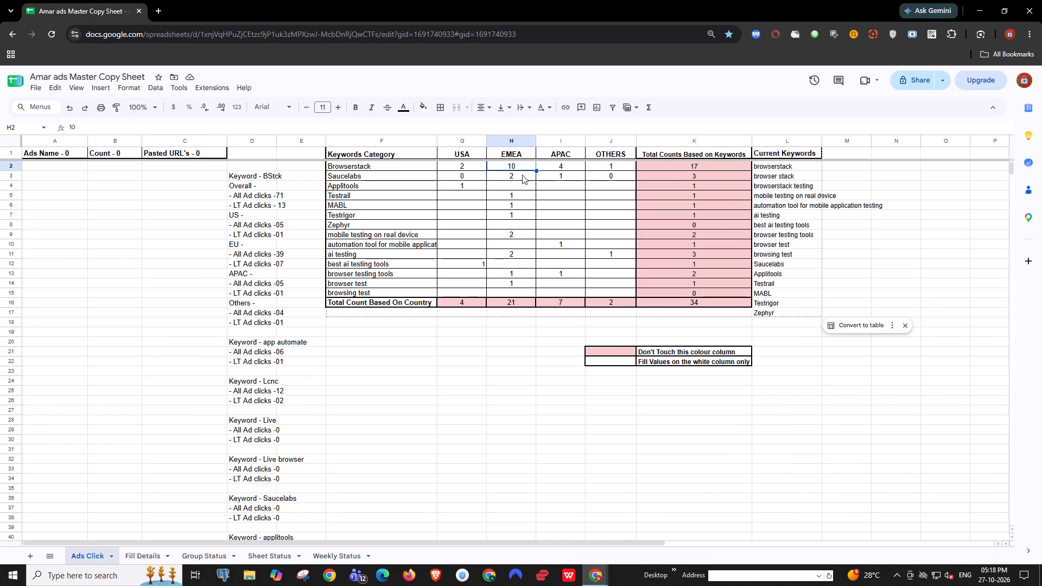
key("9")
key("Return")
In the task sheet's Kywrd sheet, enter a count of 1 for Saucelabs under UK.
key("alt+Tab")
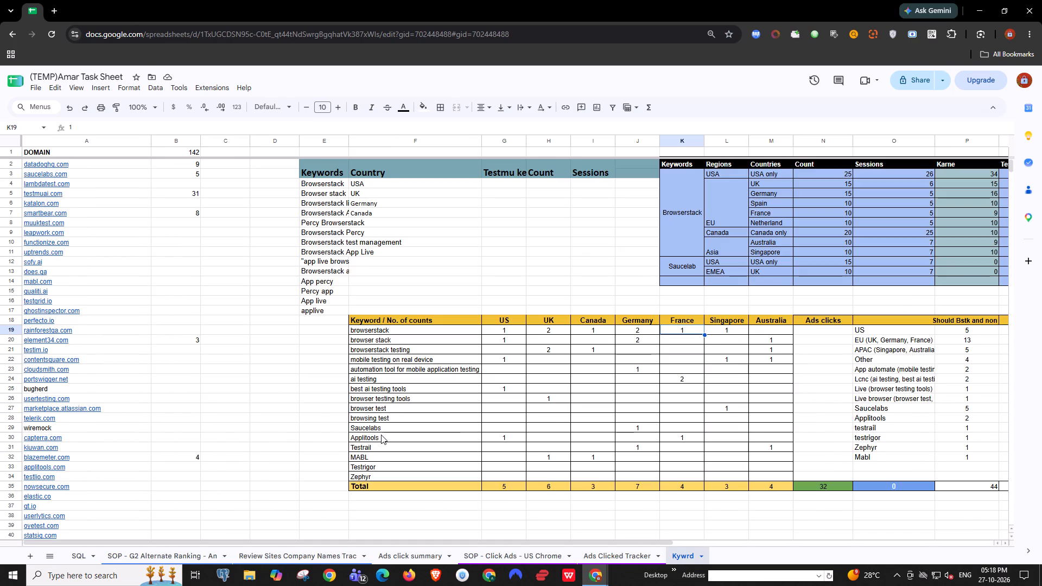
left_click(383, 430)
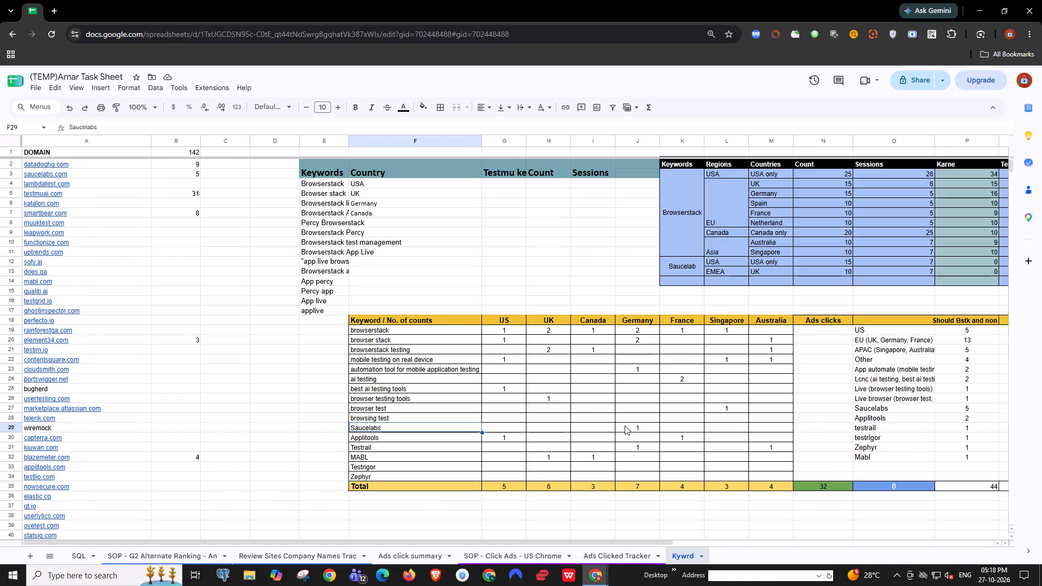
left_click(547, 429)
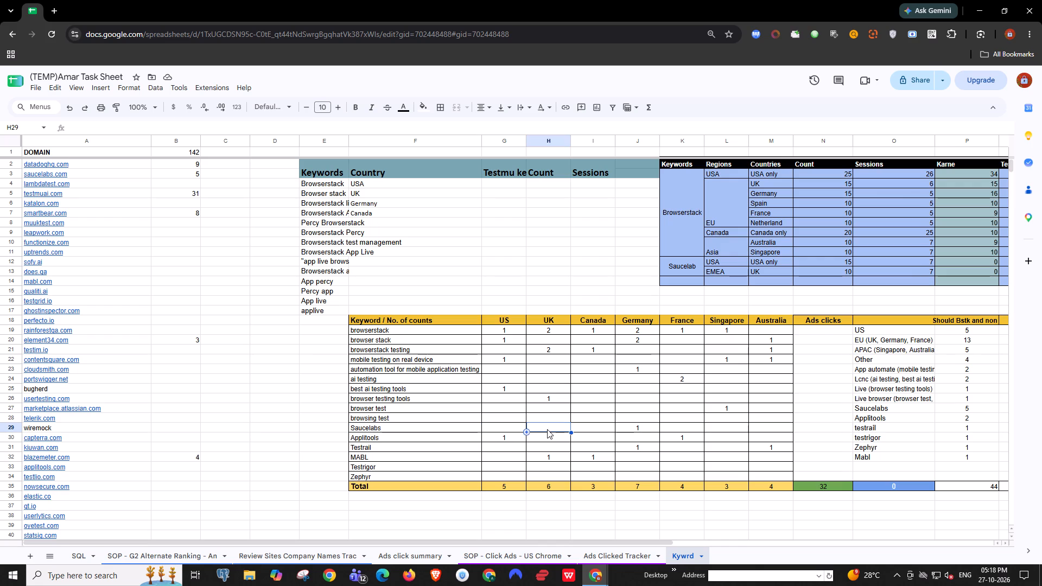
key("1")
key("Return")
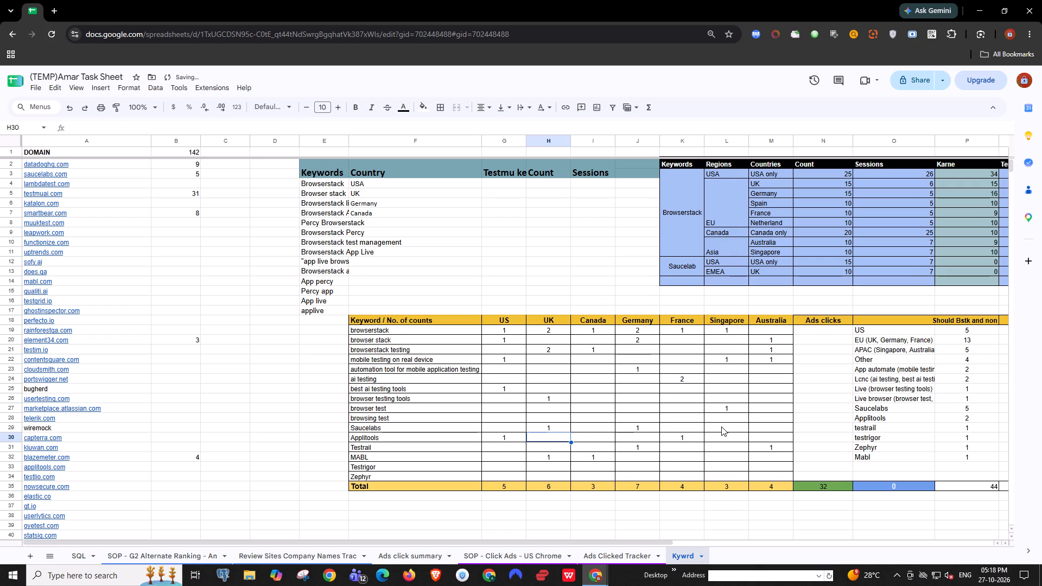
In the task sheet's Kywrd sheet, enter a count of 1 for Saucelabs under Australia.
left_click(767, 428)
key("1")
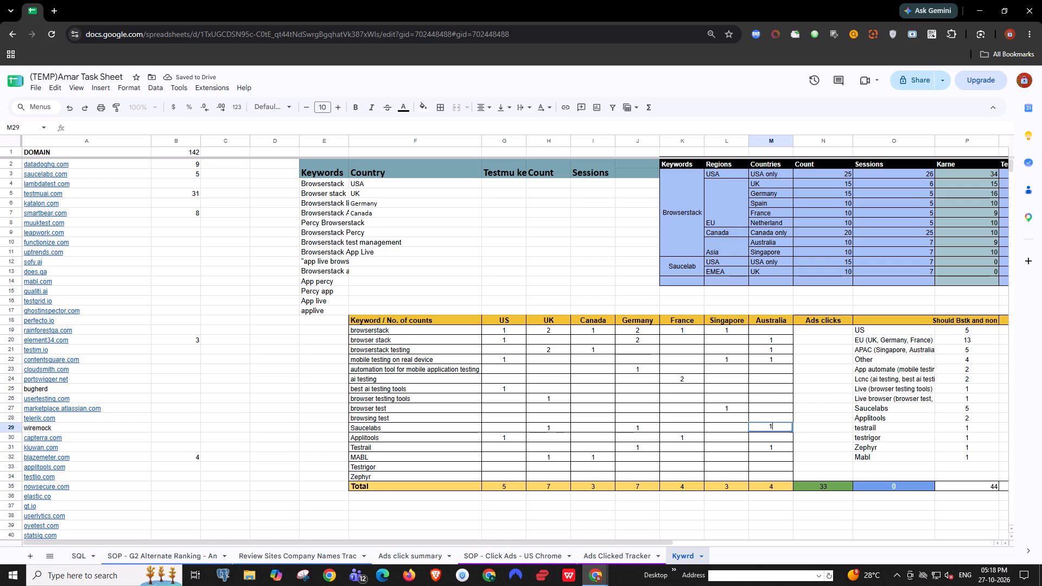
key("Return")
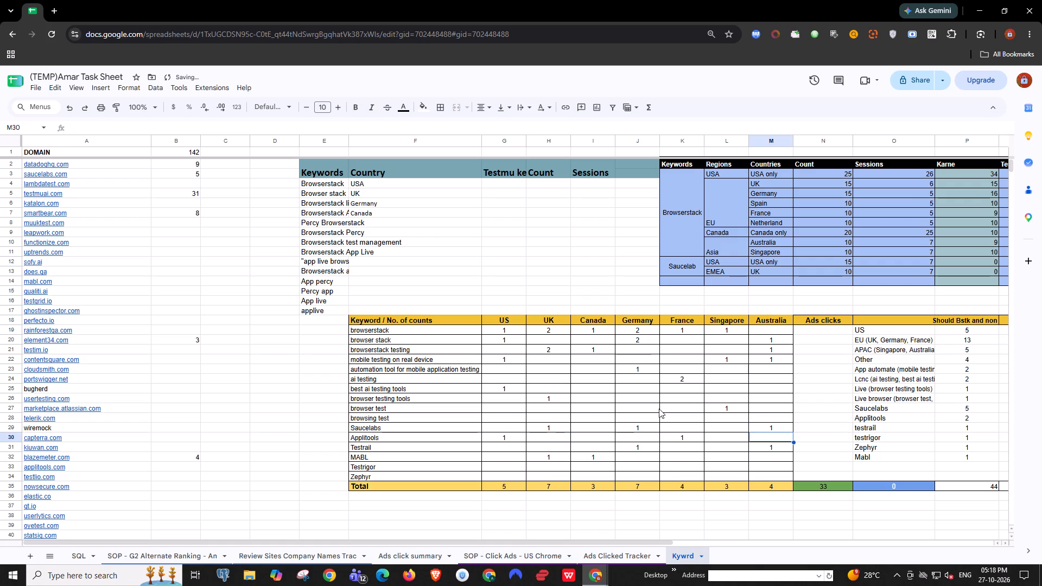
Check the Saucelabs counts for UK and Germany in the task sheet and set its EMEA count to 2 in the master copy.
left_click(552, 423)
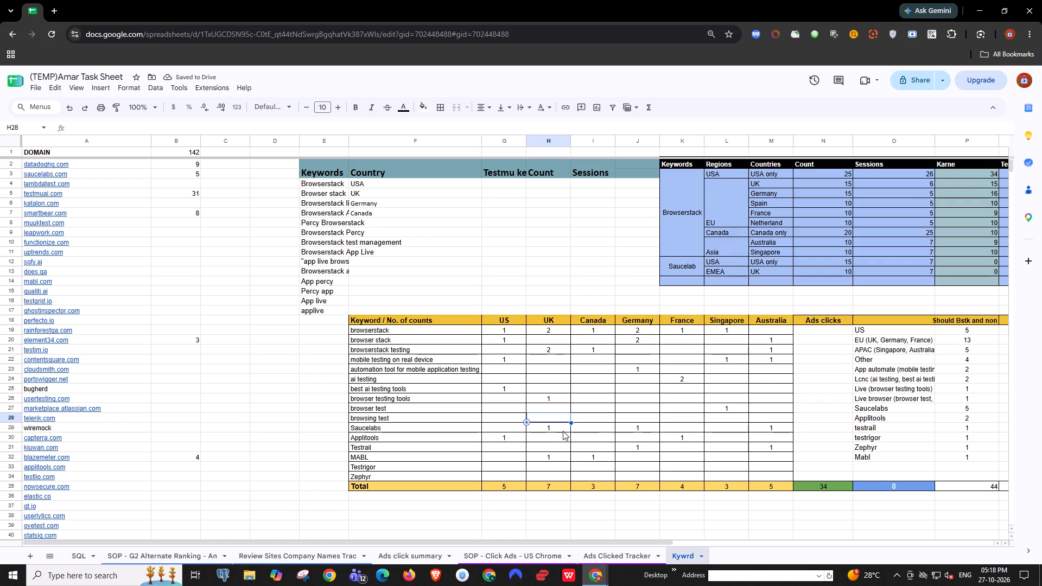
left_click(563, 429)
left_click(639, 428)
key("alt+Tab")
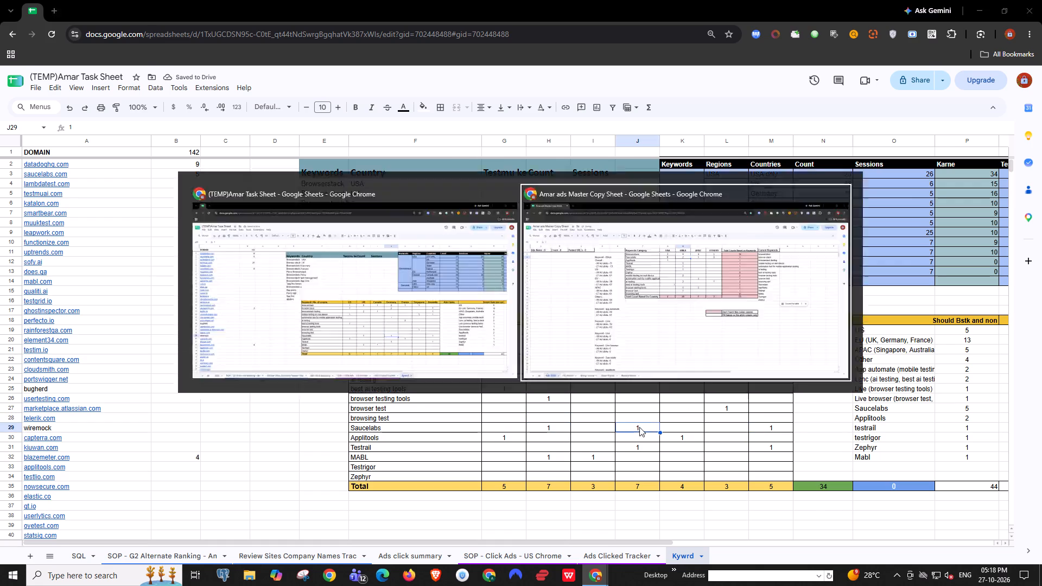
key("2")
key("Return")
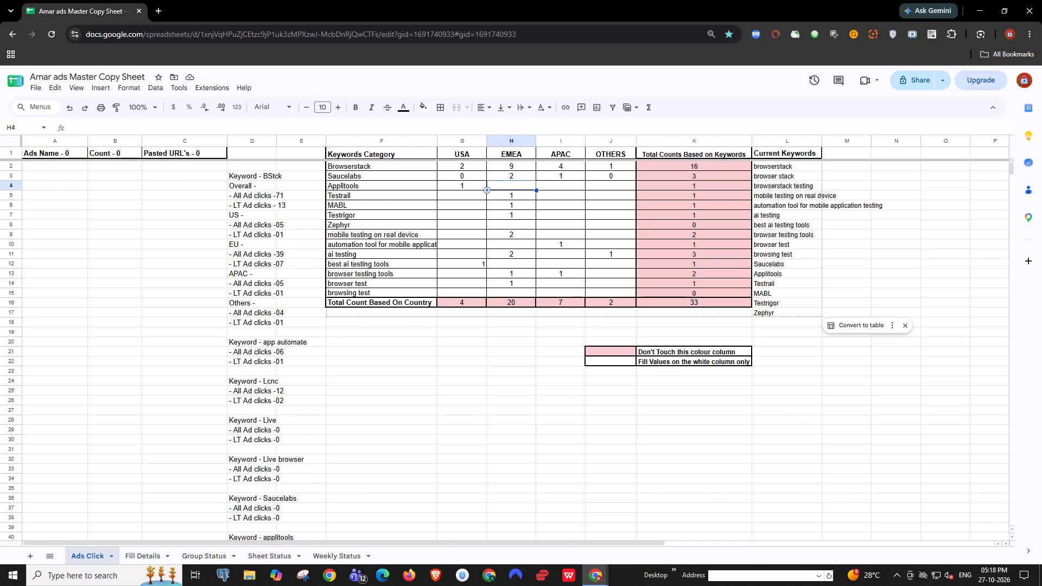
Check the Applitools counts for the EMEA countries in the task sheet and enter 1 as its EMEA count in the master copy.
key("alt+Tab")
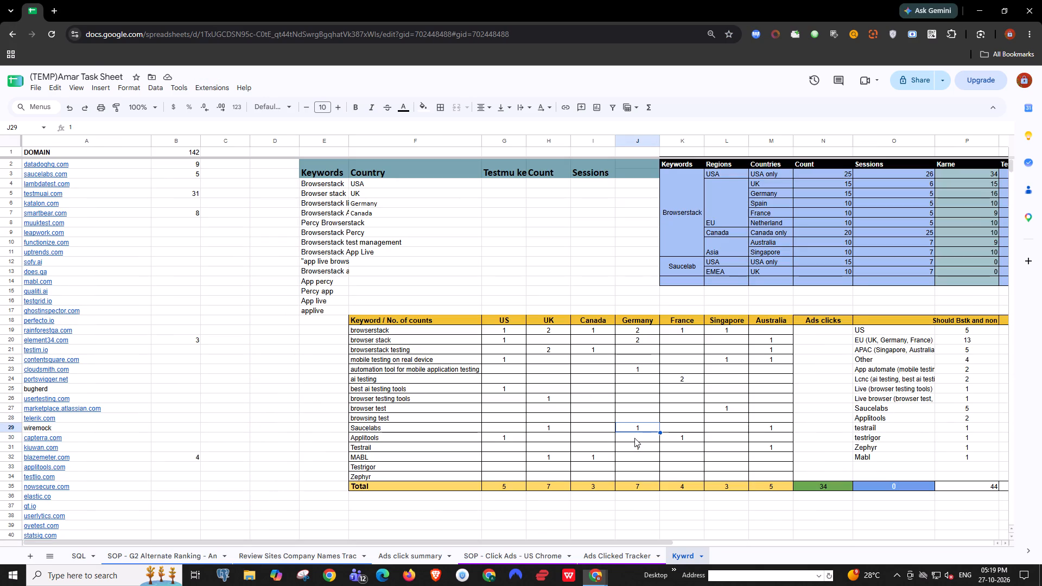
key("alt+Tab")
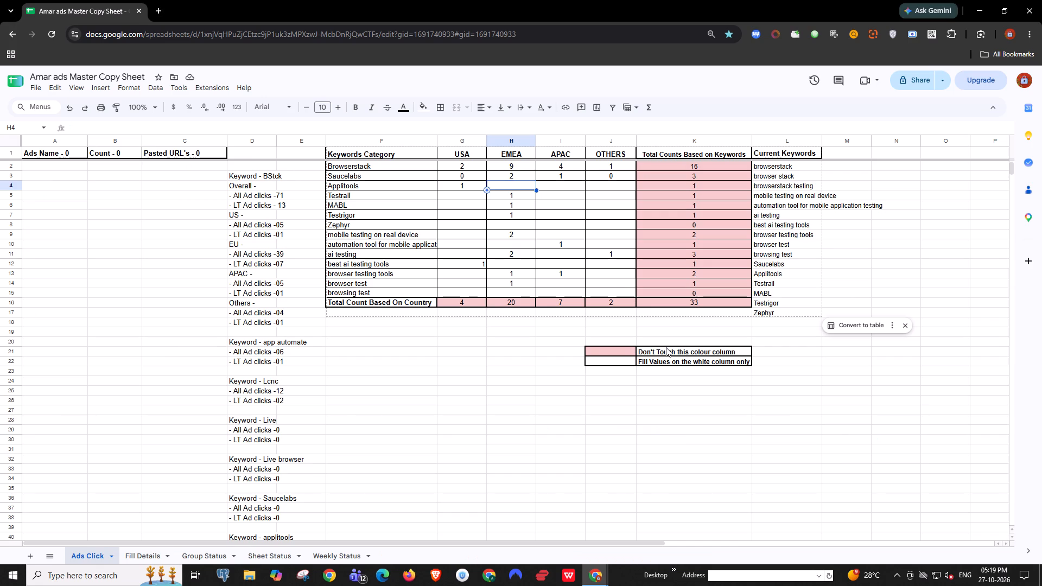
key("1")
key("Return")
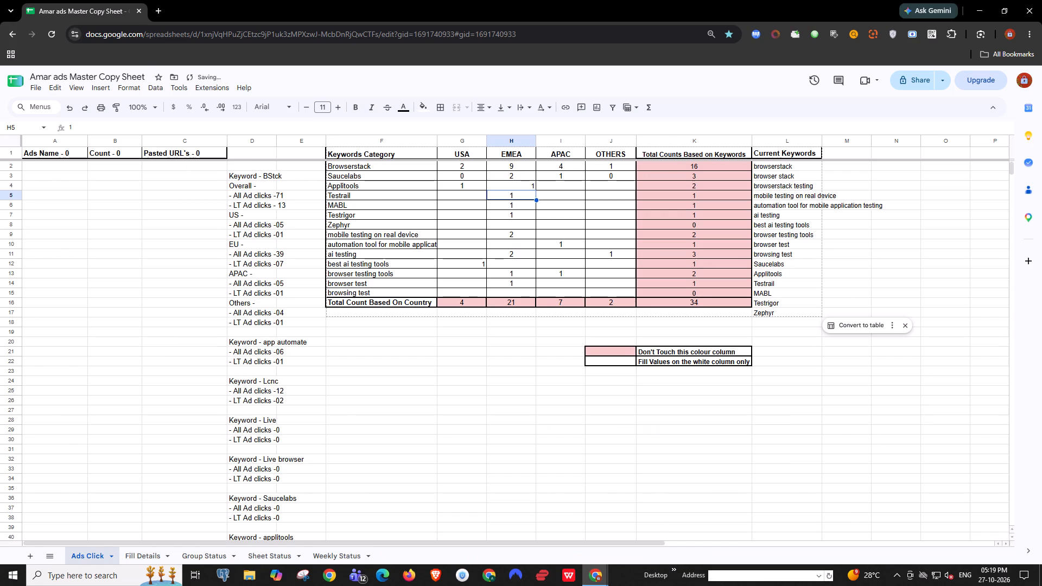
Check Testrail's Germany count in the task sheet and enter 1 as its EMEA count in the master copy.
key("alt+Tab")
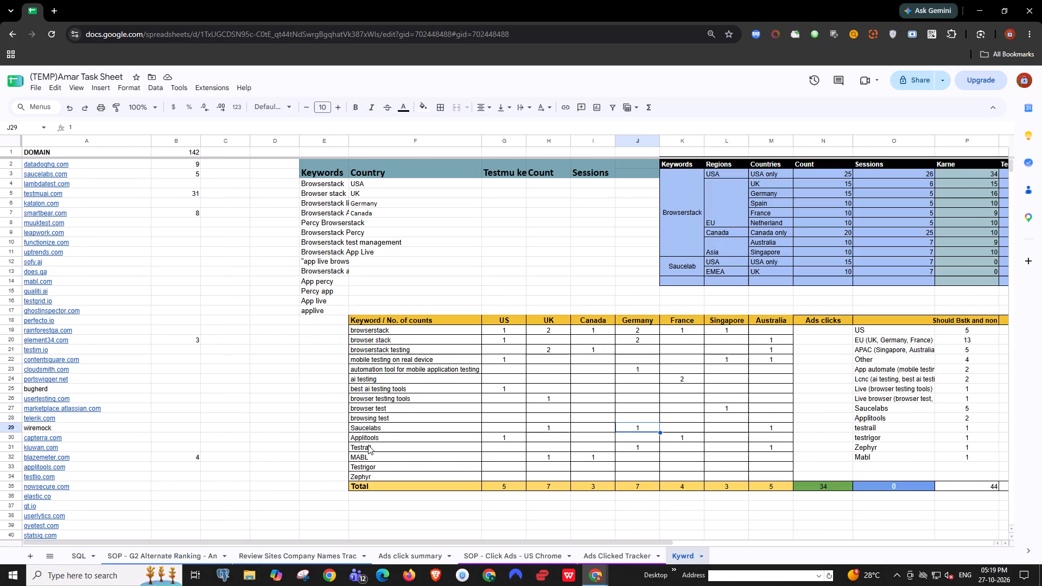
left_click(368, 445)
left_click(639, 448)
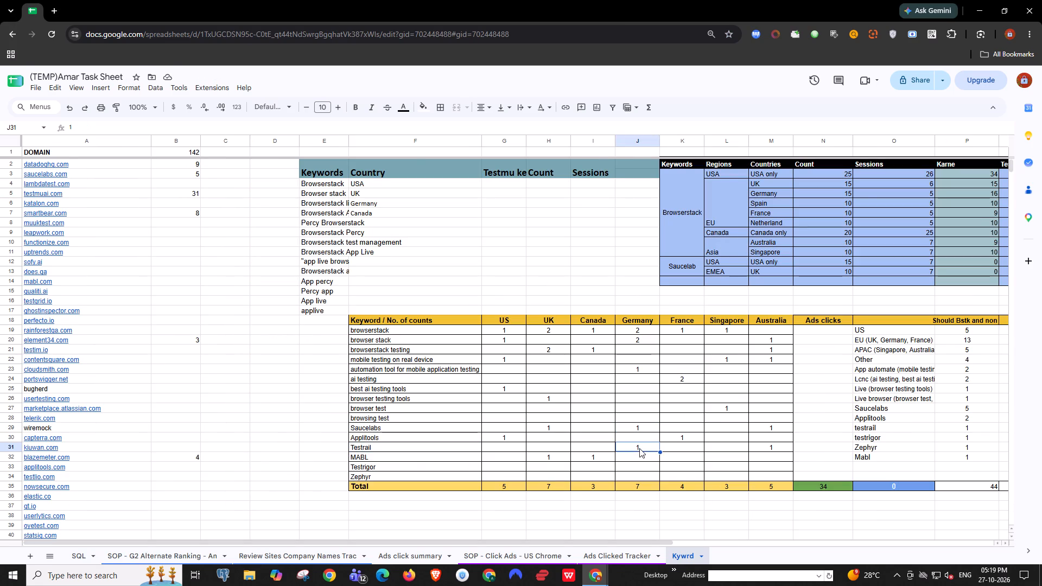
key("alt+Tab")
key("1")
key("Return")
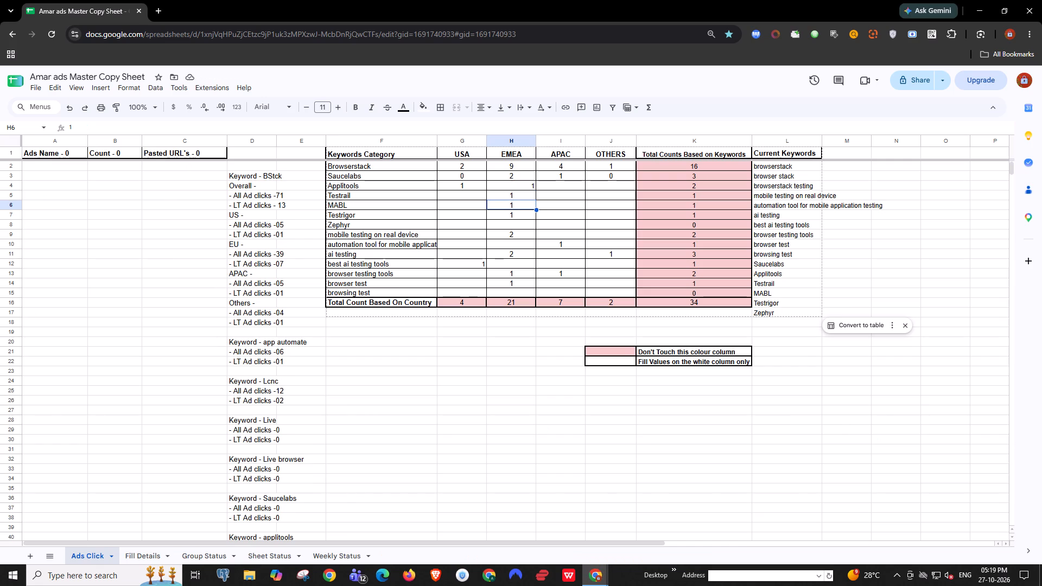
Check MABL's UK and Canada counts in the task sheet and enter 1 under EMEA and 1 under OTHERS for MABL in the master copy.
key("alt+Tab")
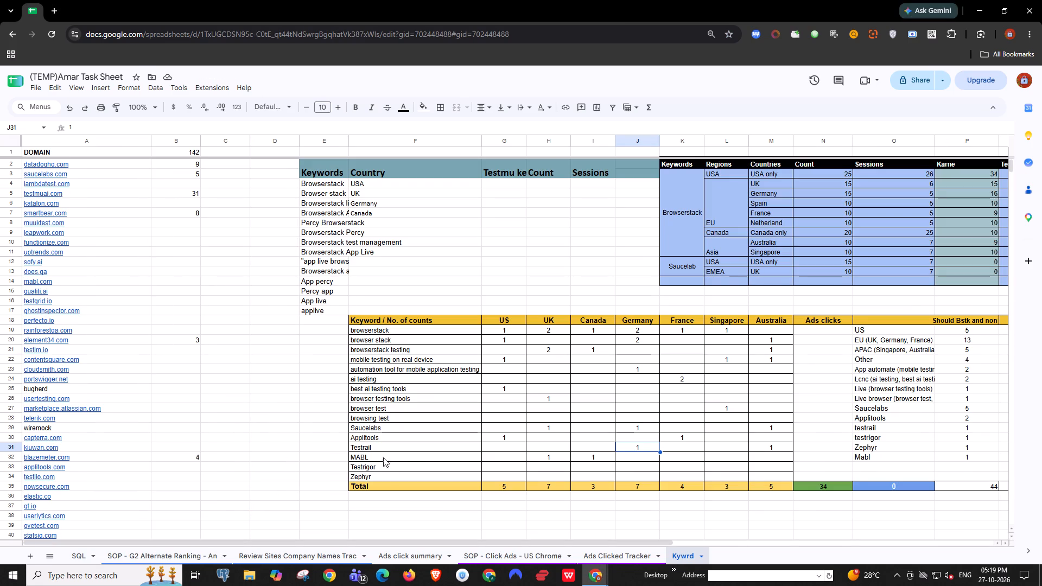
left_click(592, 455)
key("alt+Tab")
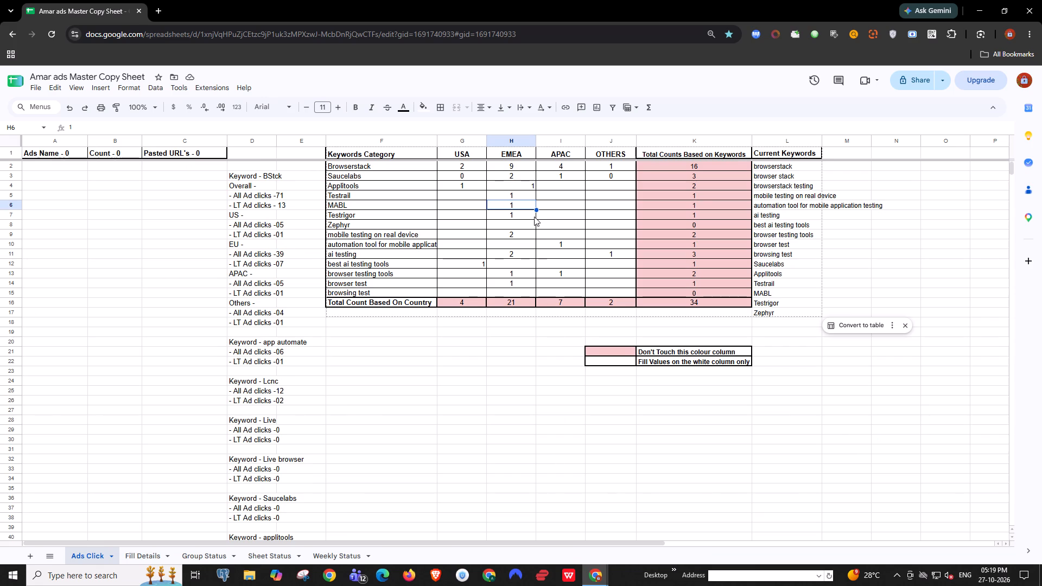
key("1")
key("Tab")
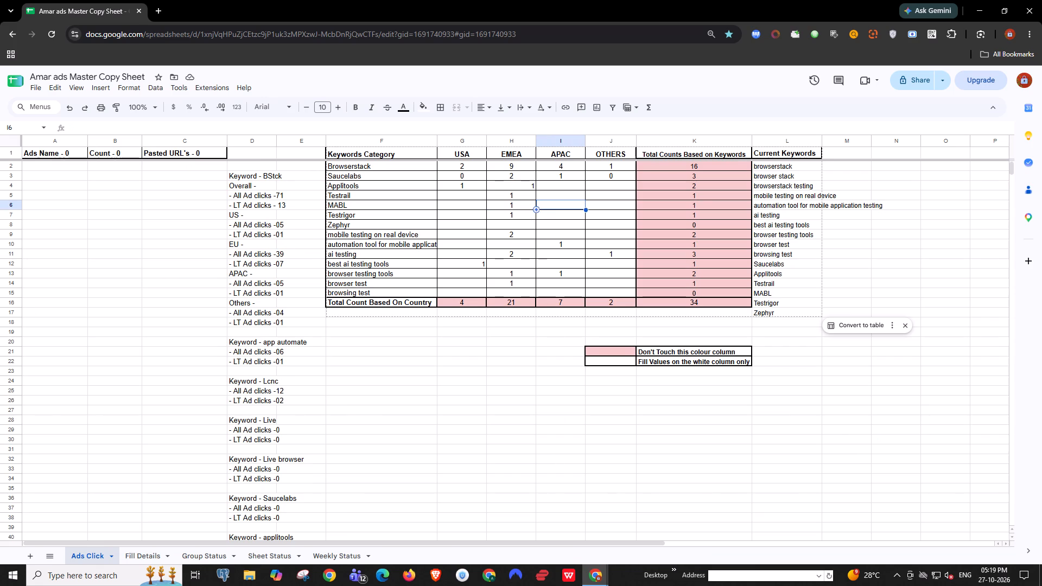
key("Tab")
key("alt+Tab")
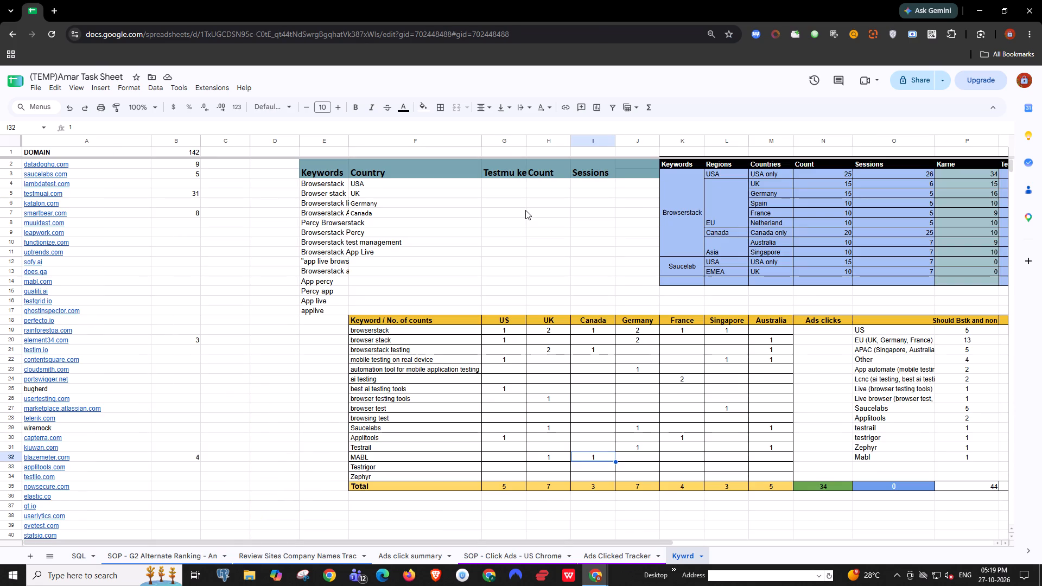
key("Tab")
key("alt+Tab")
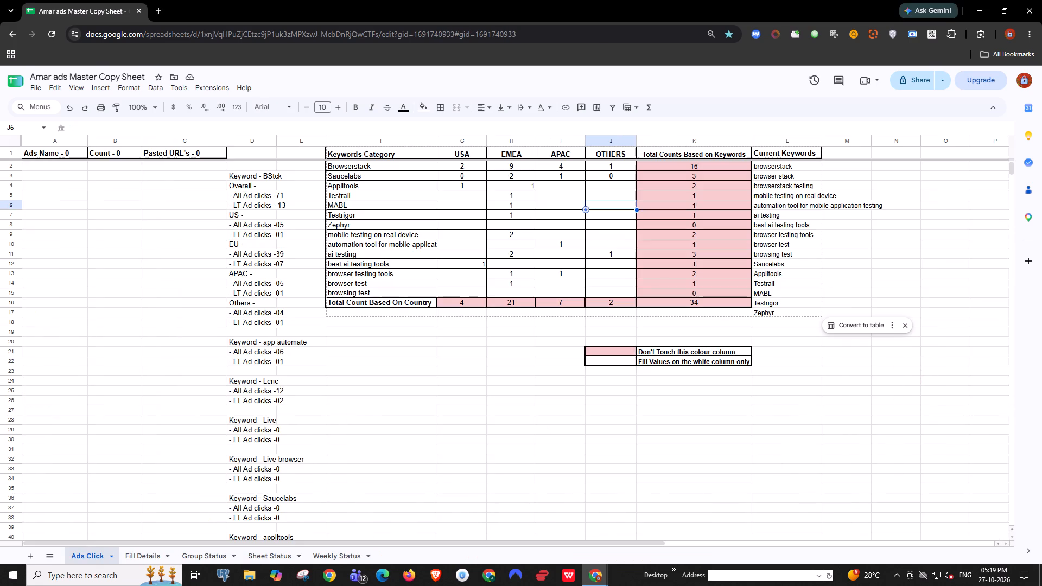
key("1")
key("Return")
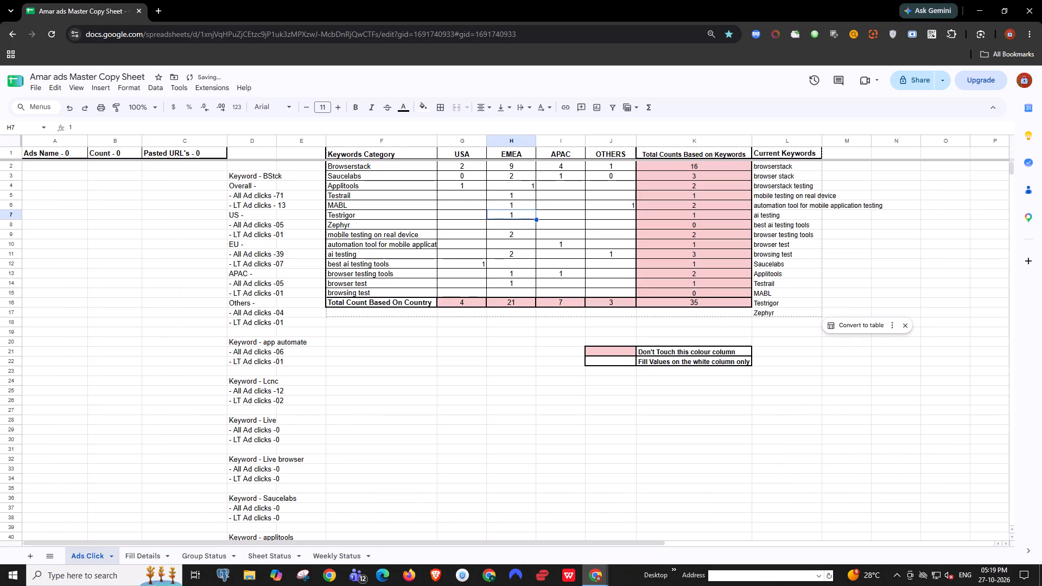
Check the Testrigor row in the task sheet and clear Testrigor's EMEA count in the master copy.
key("alt+Tab")
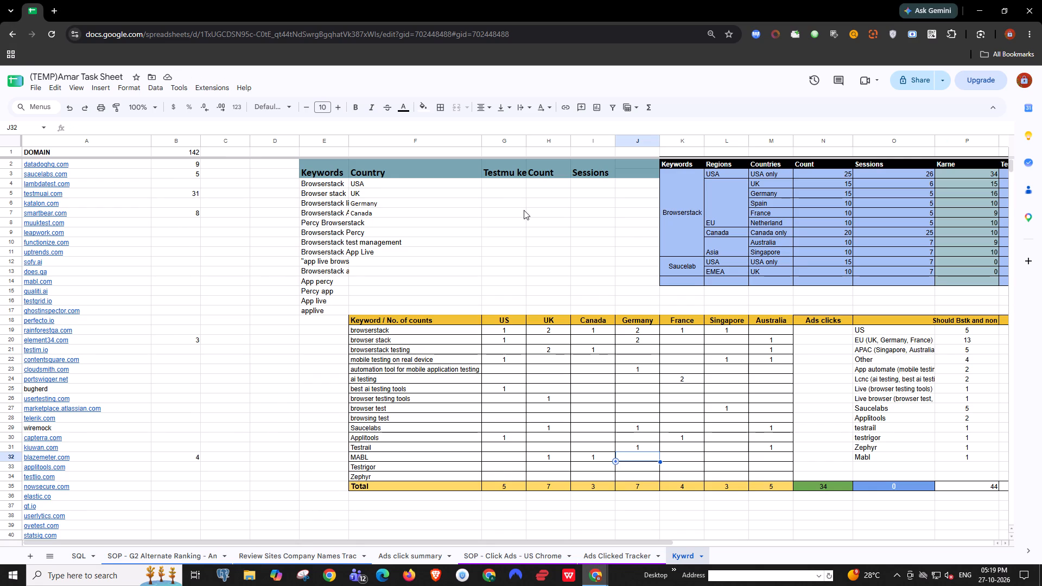
key("alt+Tab")
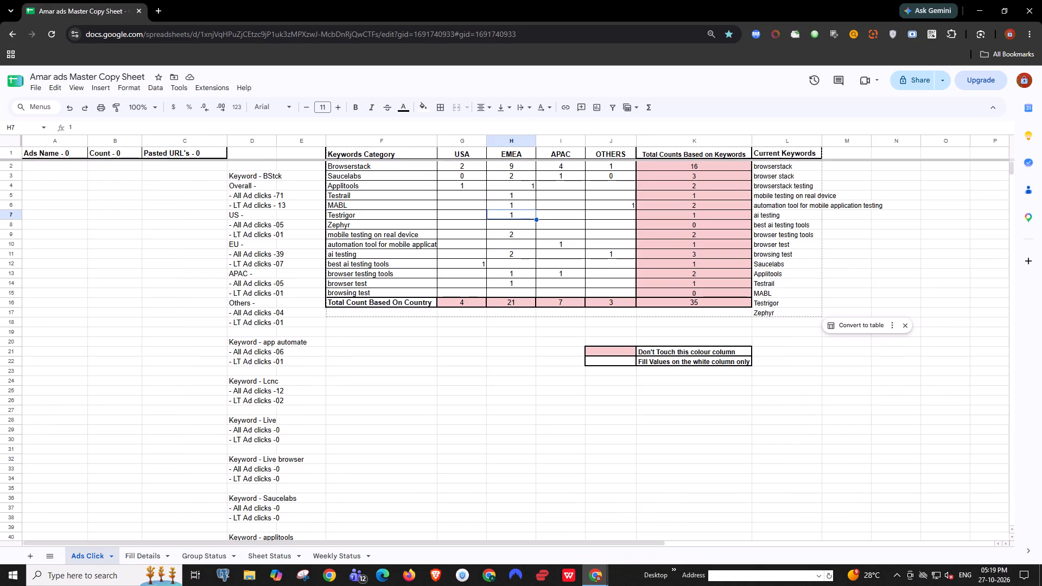
key("Delete")
key("Return")
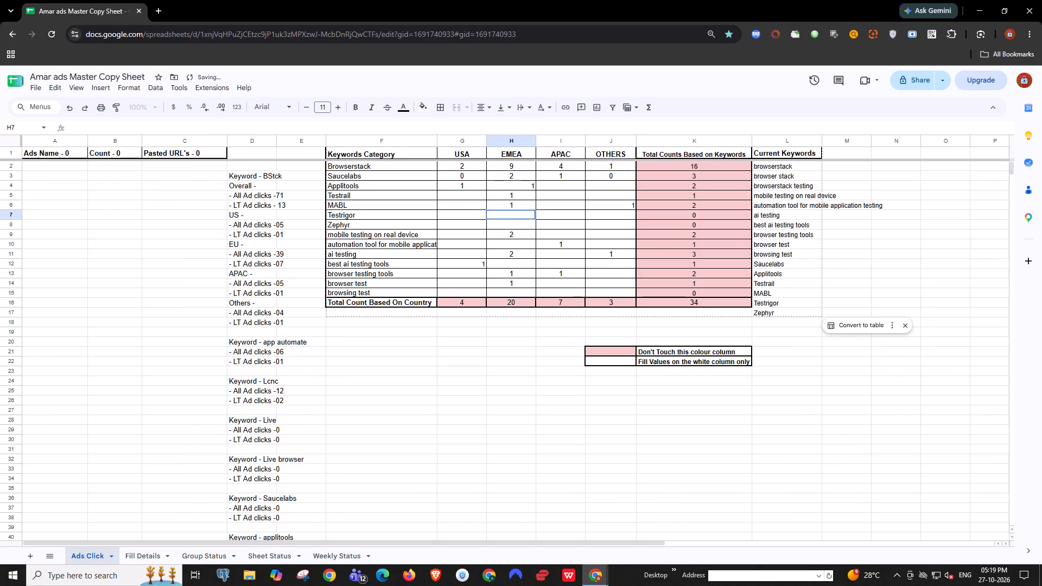
key("Return")
key("Down")
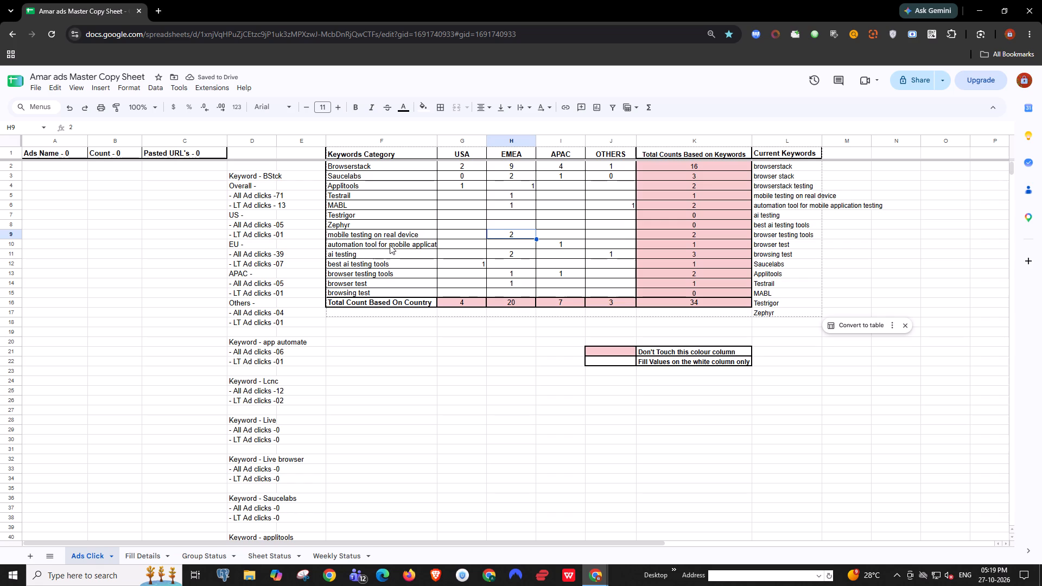
Tally mobile testing on real device for Singapore and Australia in the task sheet and set its APAC count to 2 in the master copy.
key("alt+Tab")
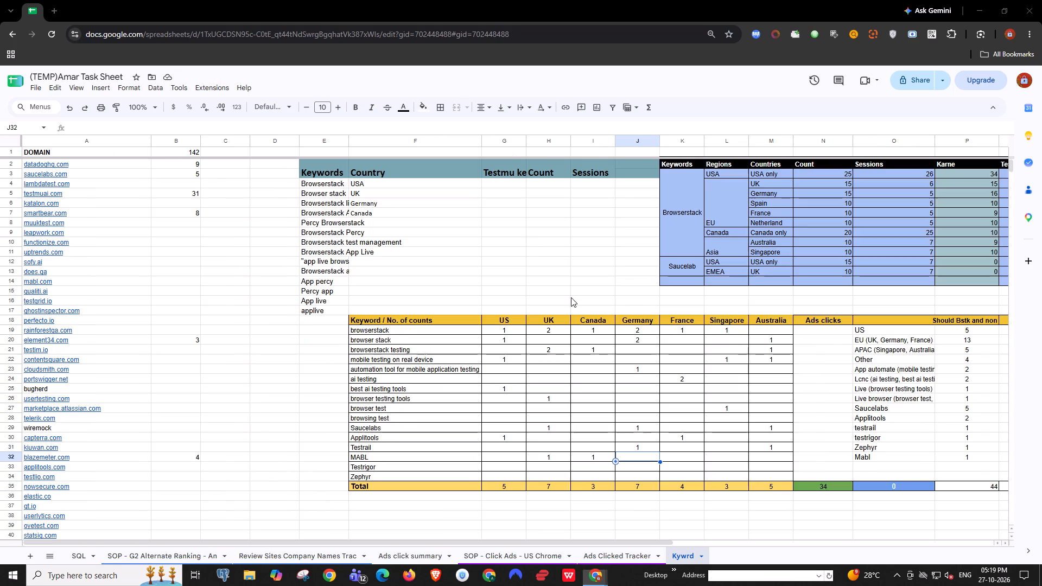
left_click(378, 361)
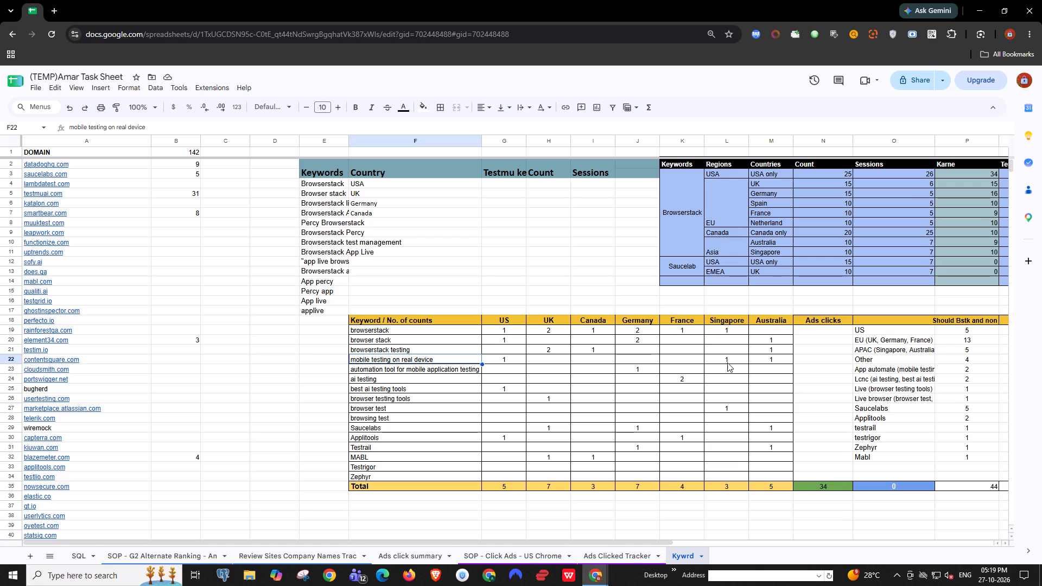
left_click_drag(727, 362, 764, 359)
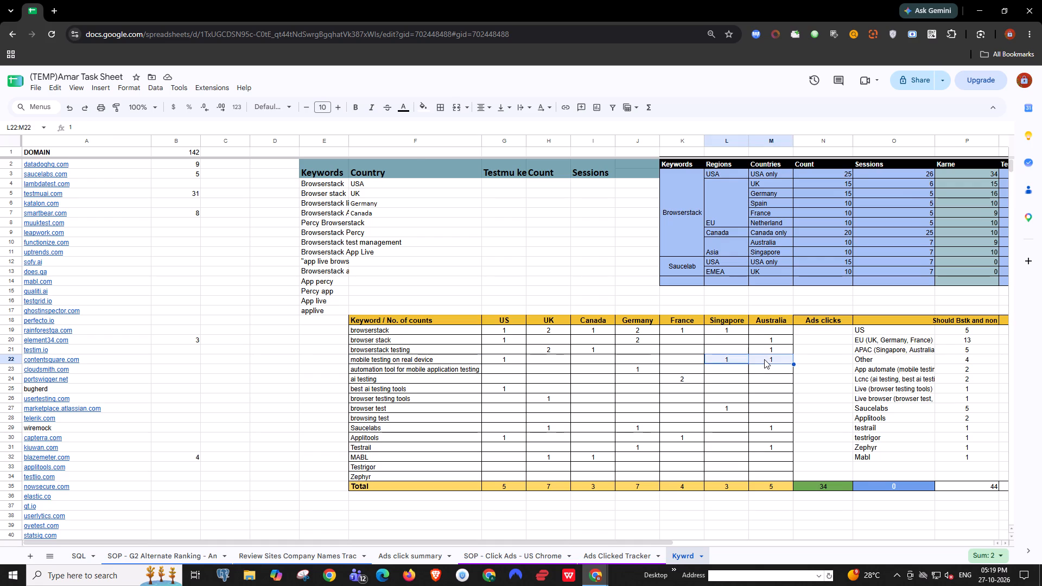
key("alt+Tab")
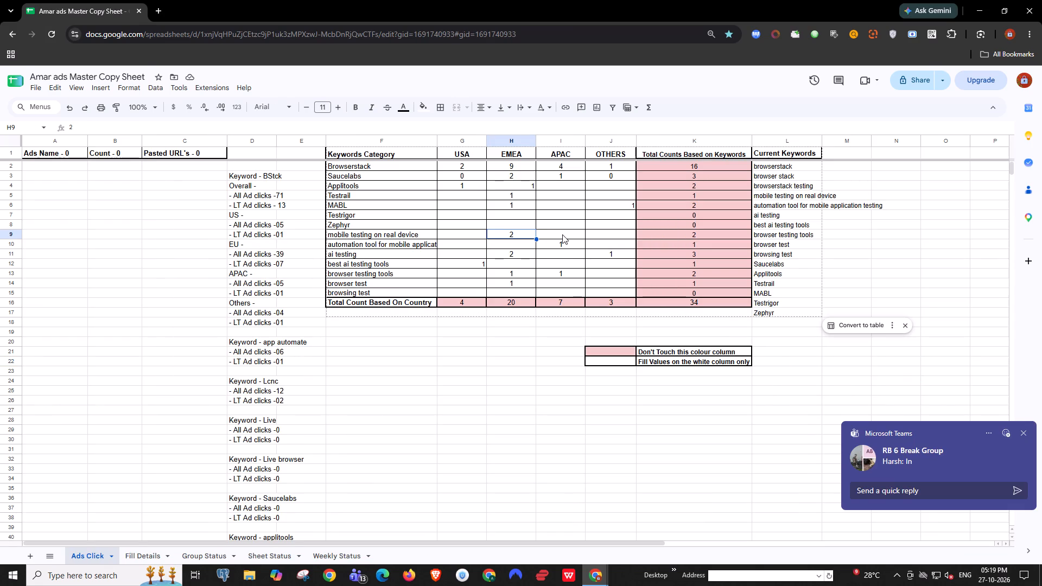
left_click(562, 234)
key("2")
key("Return")
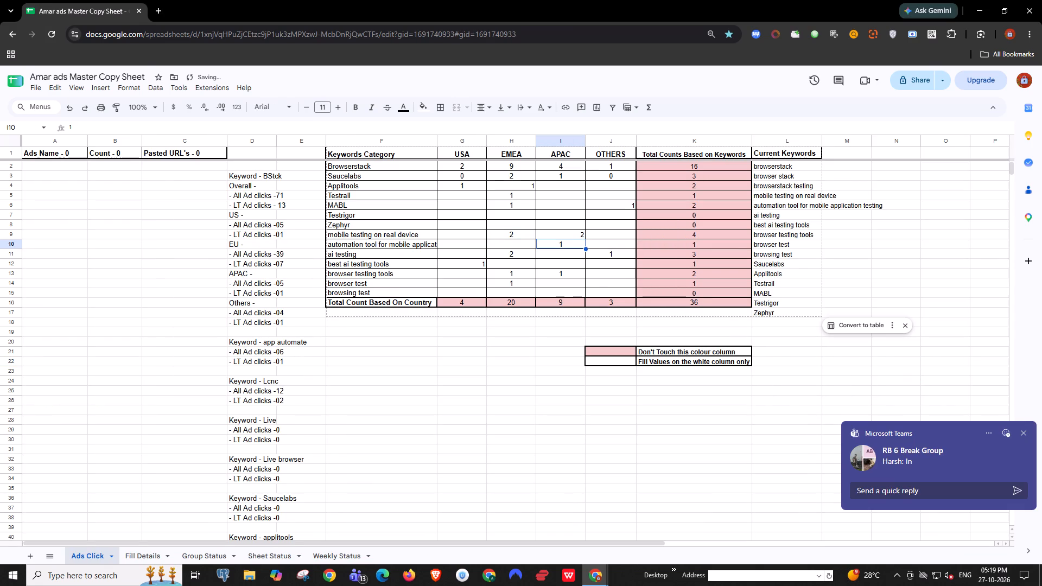
Clear the EMEA count for mobile testing on real device in the master copy.
left_click(523, 236)
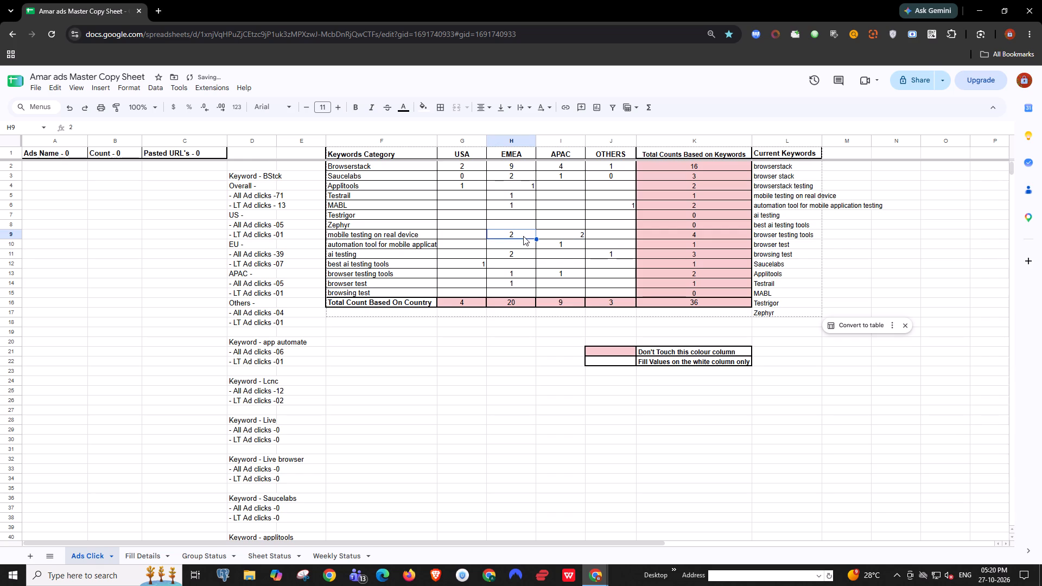
key("Delete")
key("Return")
key("Return")
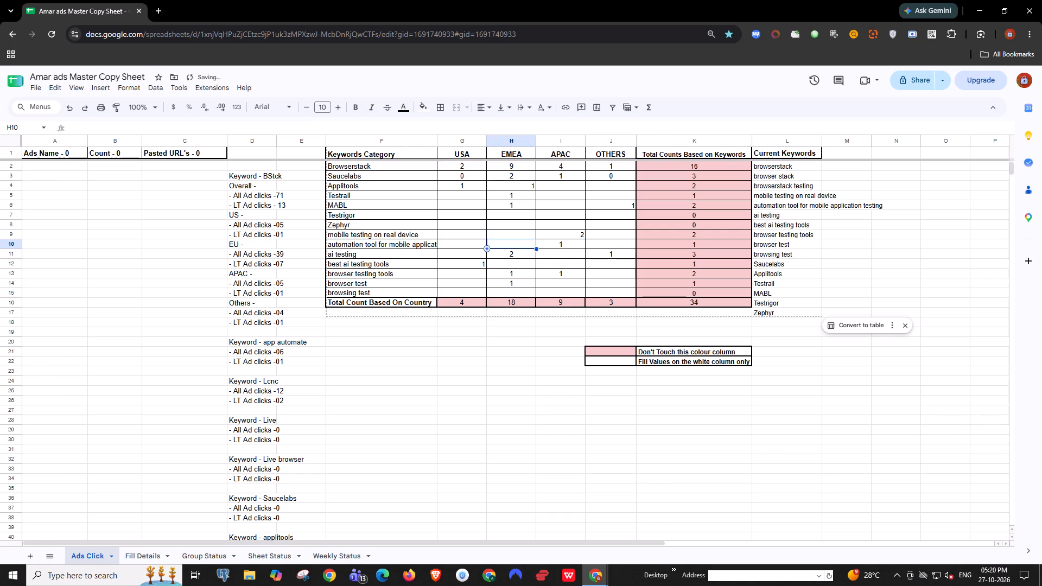
Switch to the task sheet to check the counts for automation tool for mobile application testing.
key("alt+Tab")
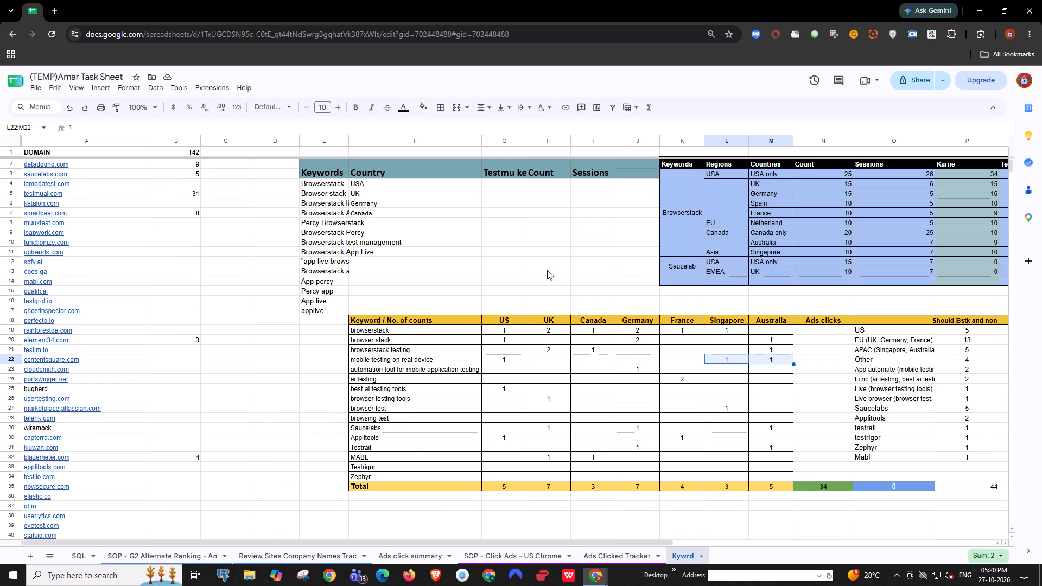
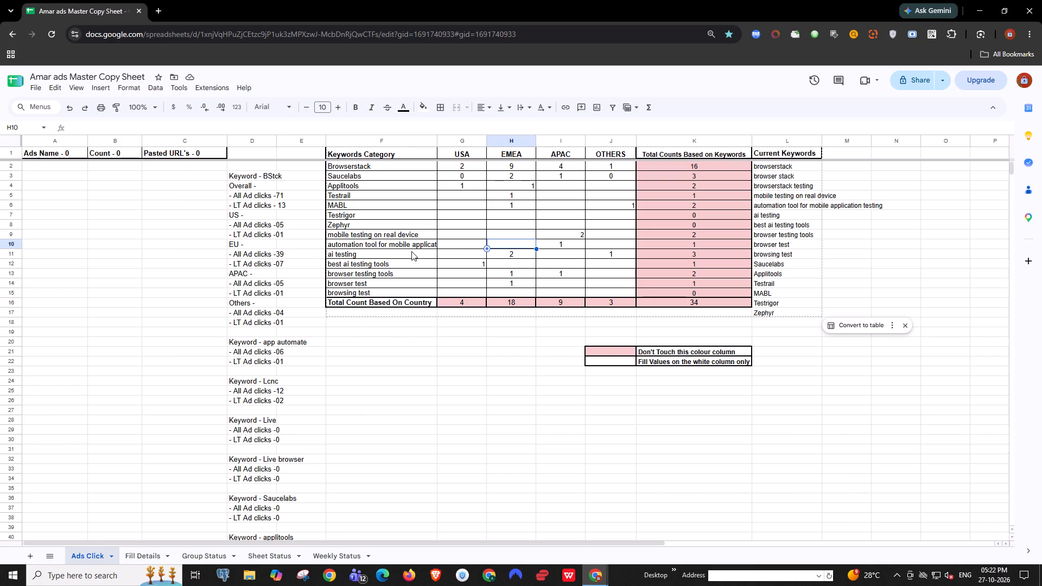
Clear all regional counts for the keywords from automation tool for mobile application testing through browser test in the master copy.
left_click(569, 236)
left_click_drag(479, 248, 502, 257)
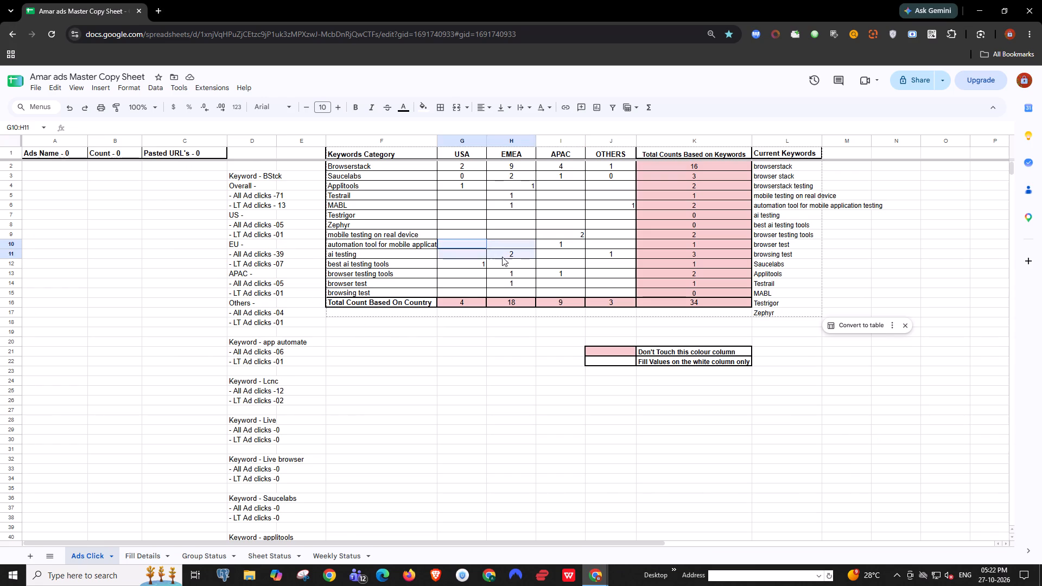
left_click_drag(502, 257, 595, 282)
key("Delete")
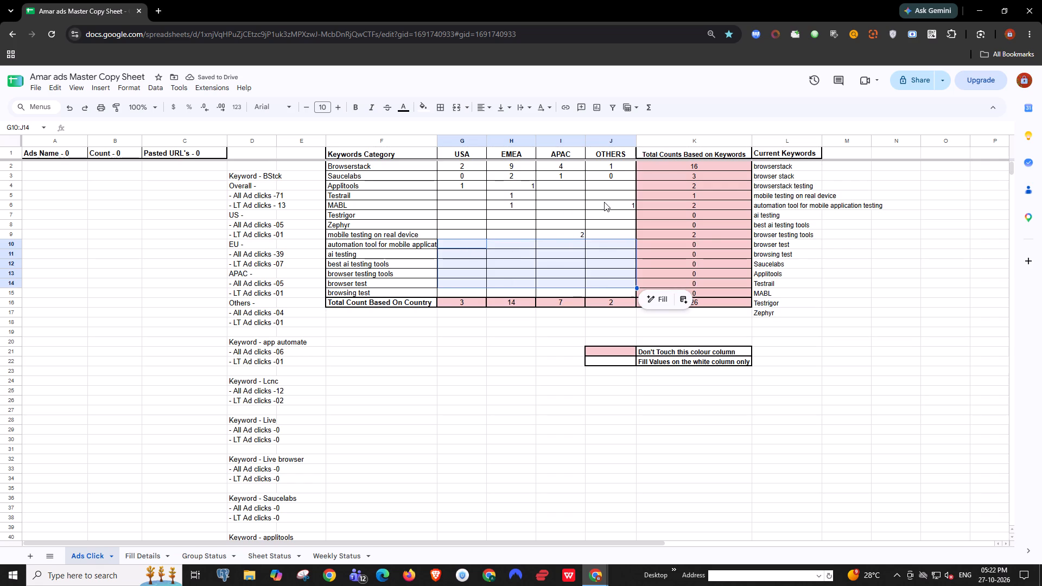
Check the US column in the task sheet and set the USA count for mobile testing on real device to 1 in the master copy.
left_click(468, 239)
key("alt+Tab")
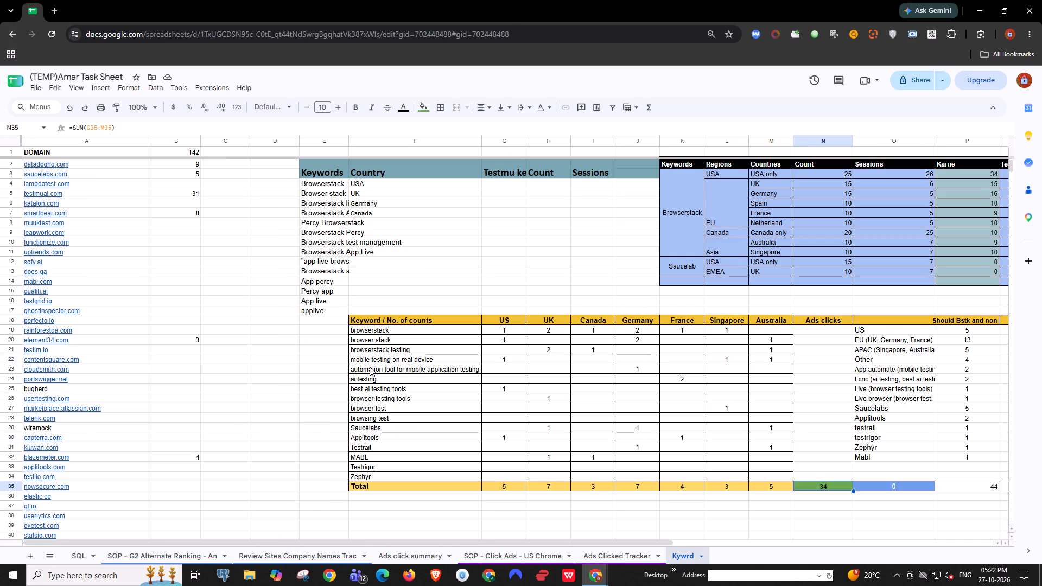
key("alt+Tab")
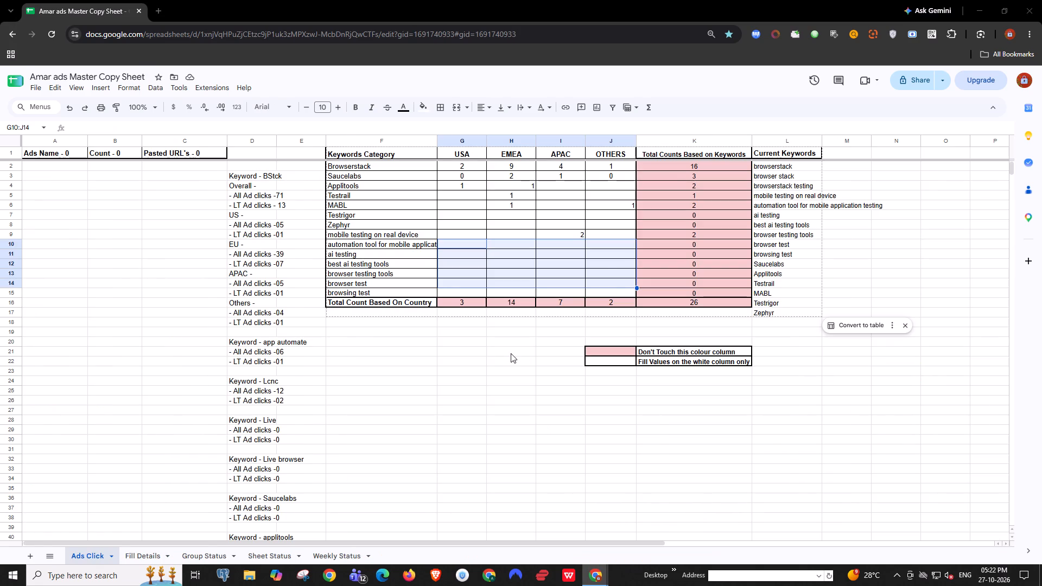
key("alt+Tab")
key("alt+Tab")
key("alt+Tab")
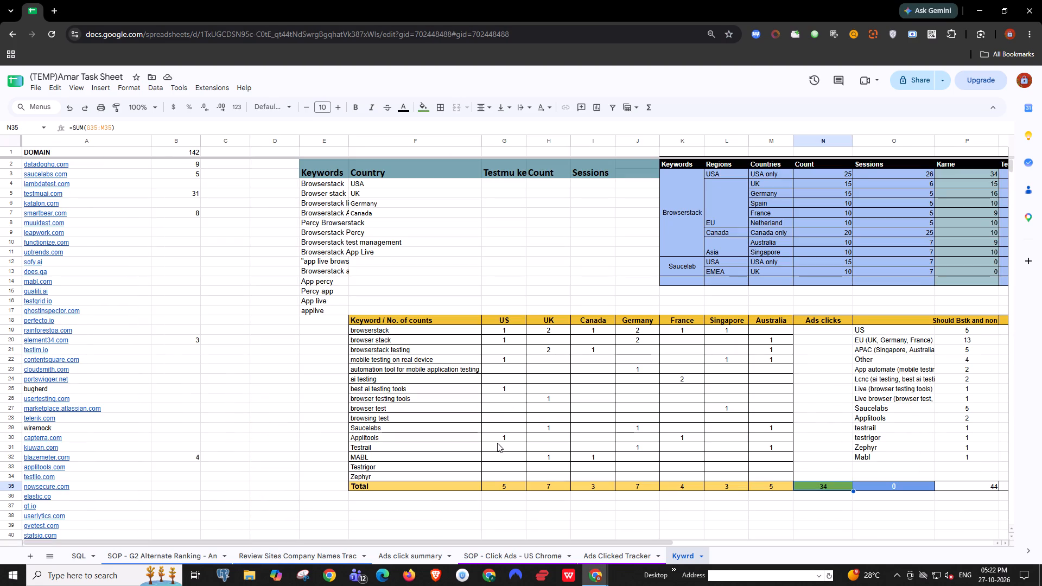
left_click_drag(499, 330, 499, 448)
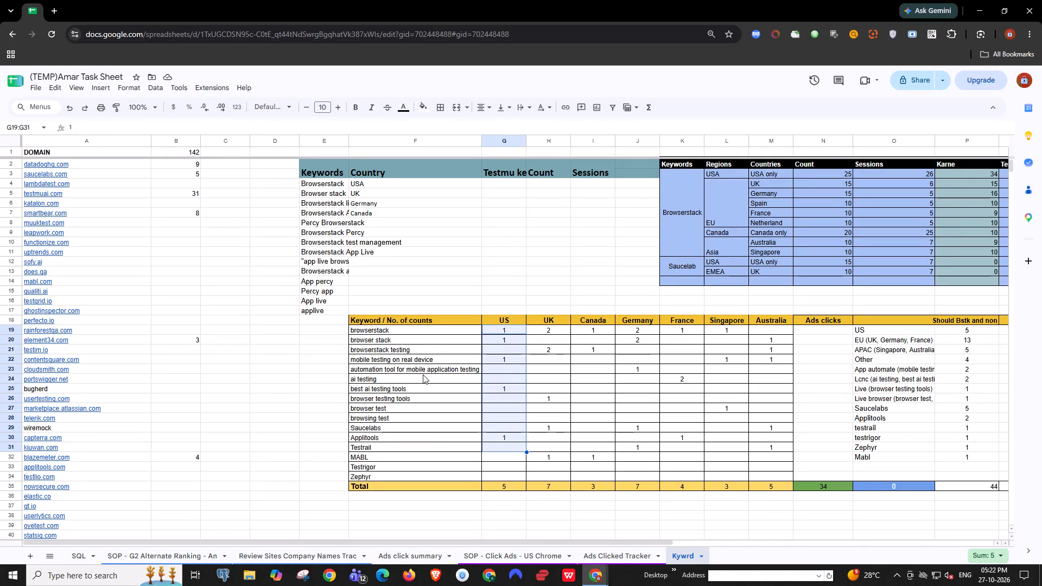
key("alt+Tab")
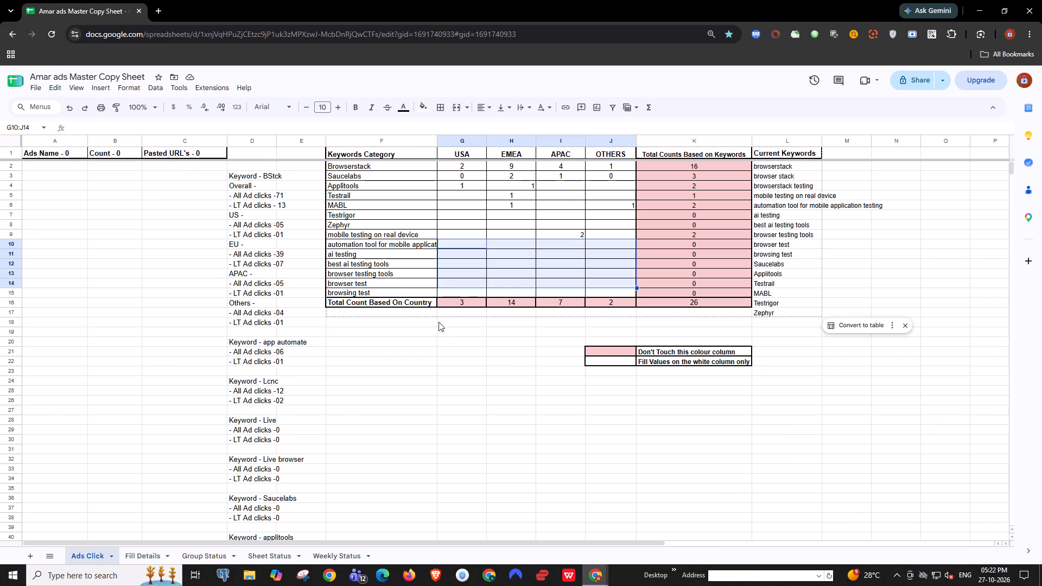
left_click(456, 235)
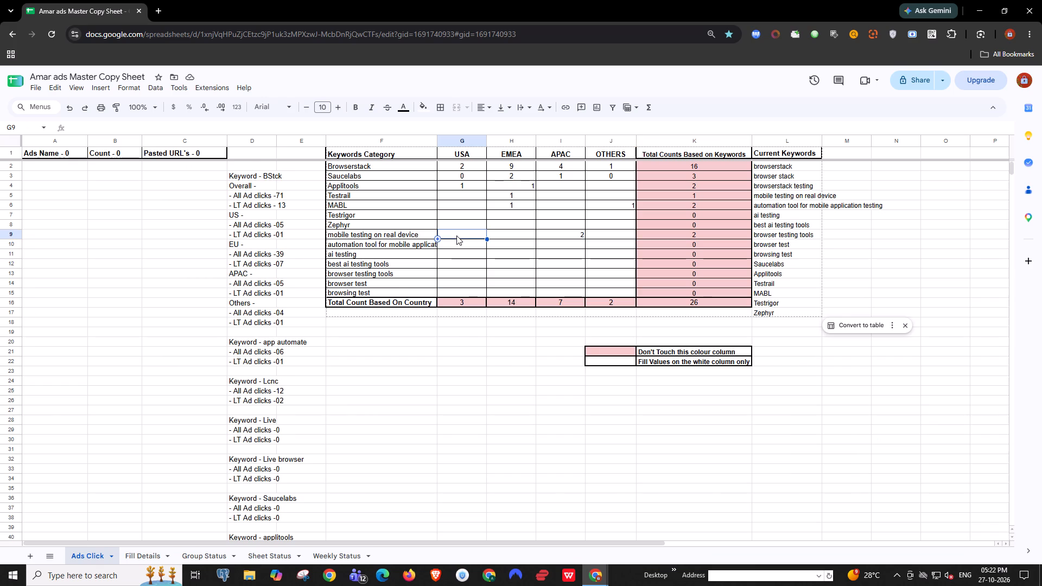
scroll(430, 434, "up", 3)
key("1")
key("Return")
Recheck the US column in the task sheet and set the USA count for best ai testing tools to 1 in the master copy.
key("alt+Tab")
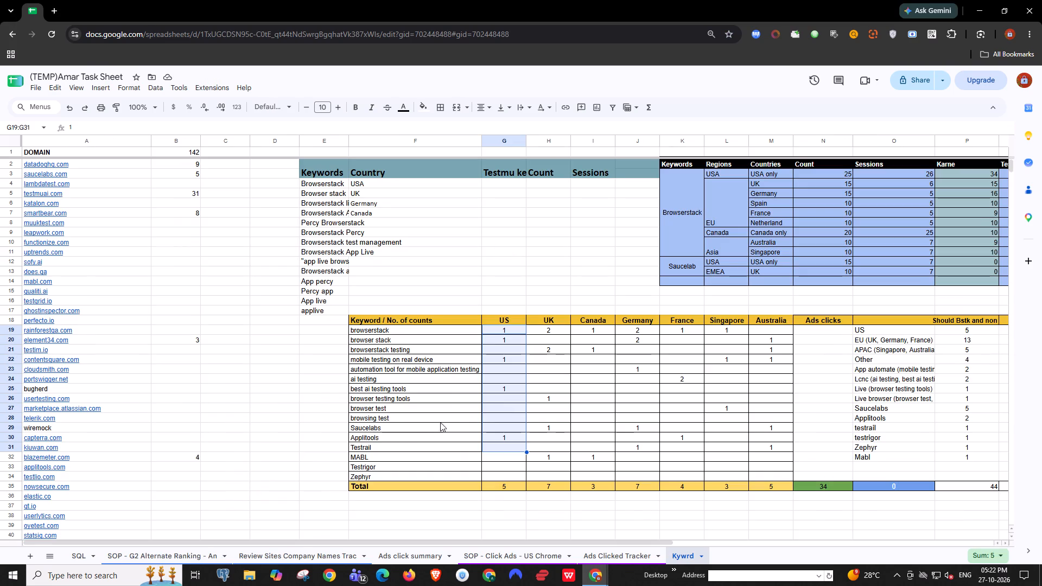
left_click(509, 332)
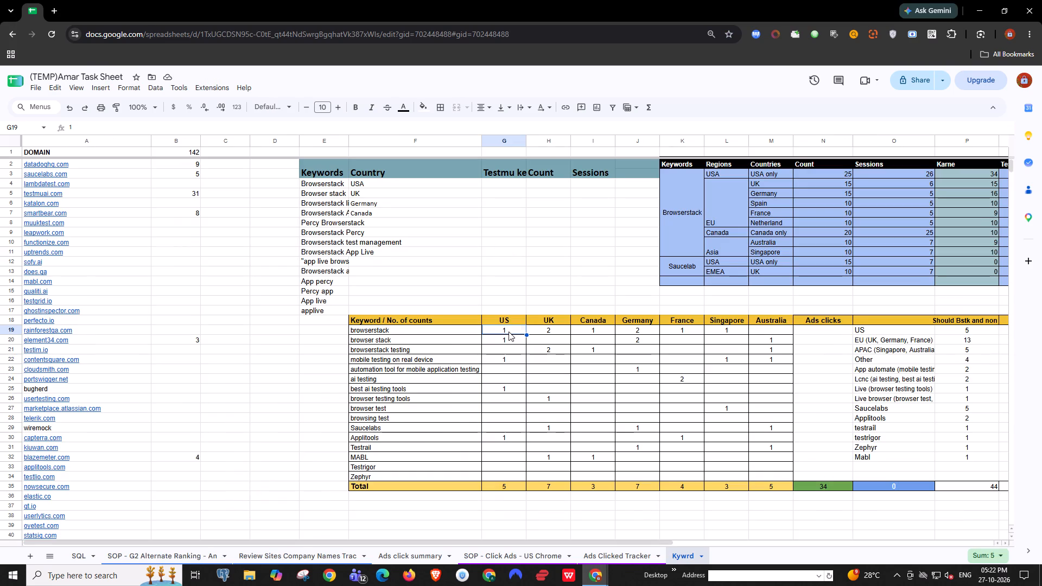
key("alt+Tab")
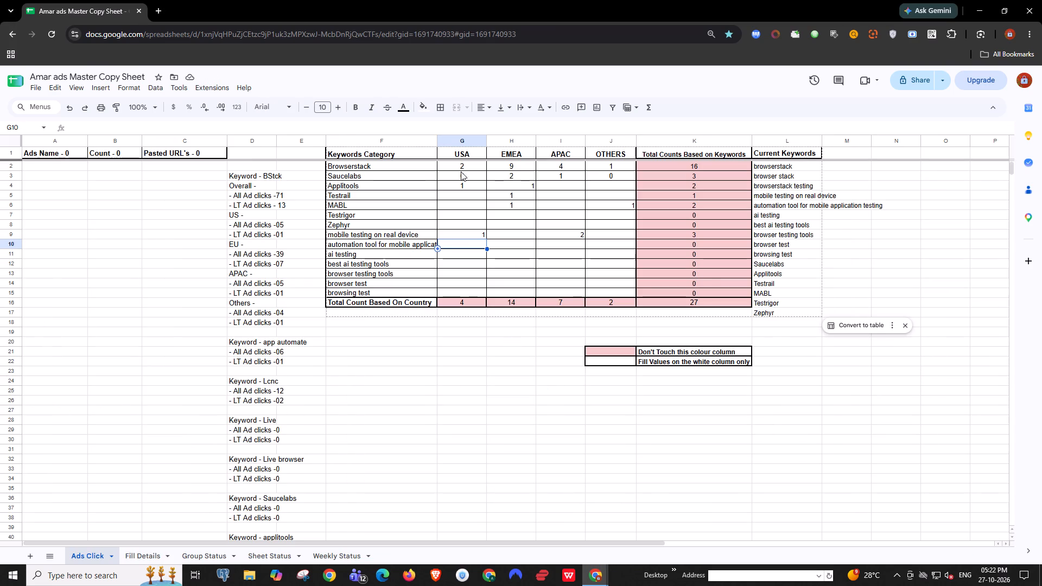
key("alt+Tab")
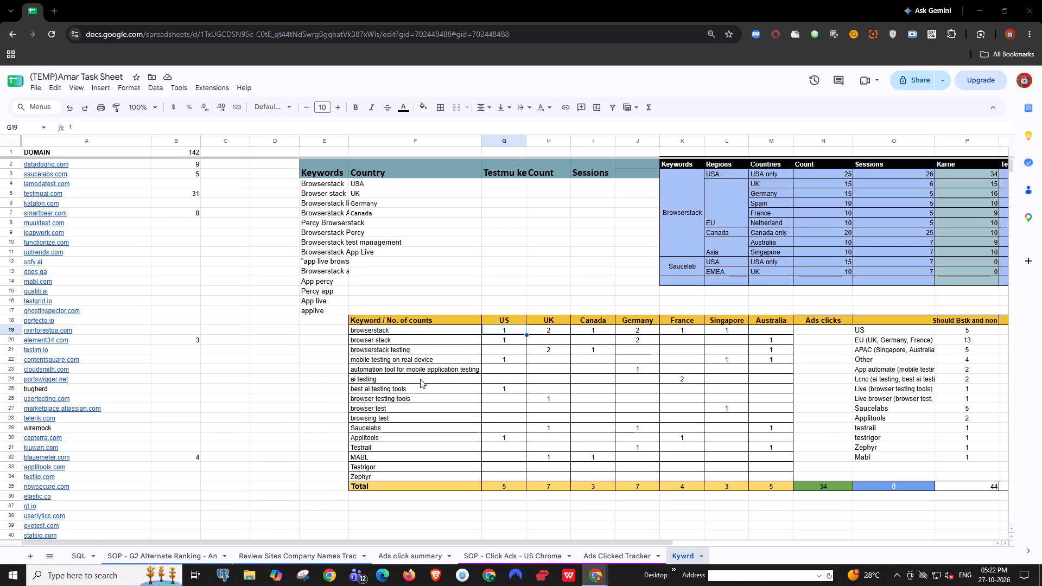
key("alt+Tab")
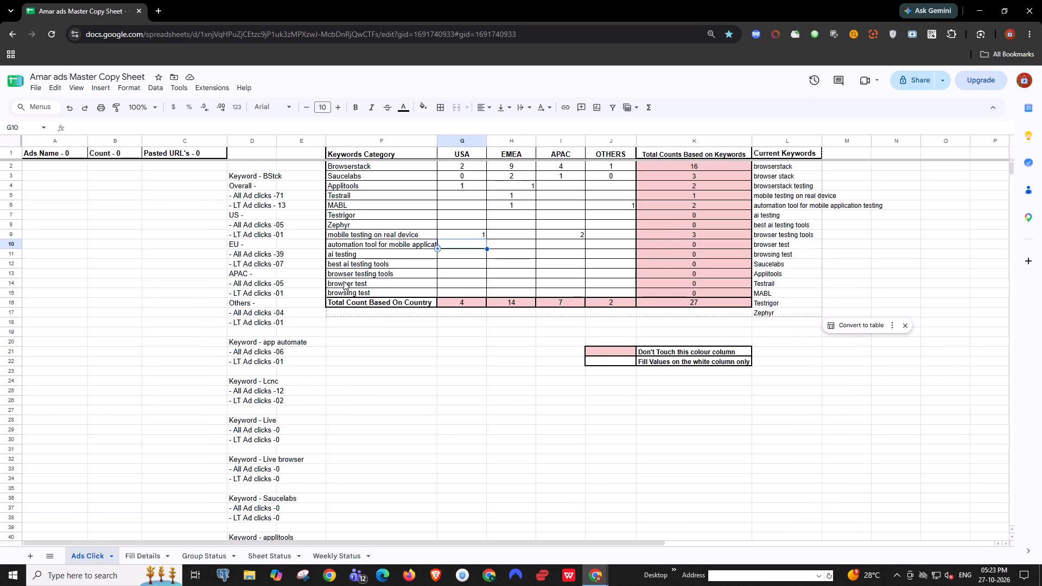
left_click(454, 264)
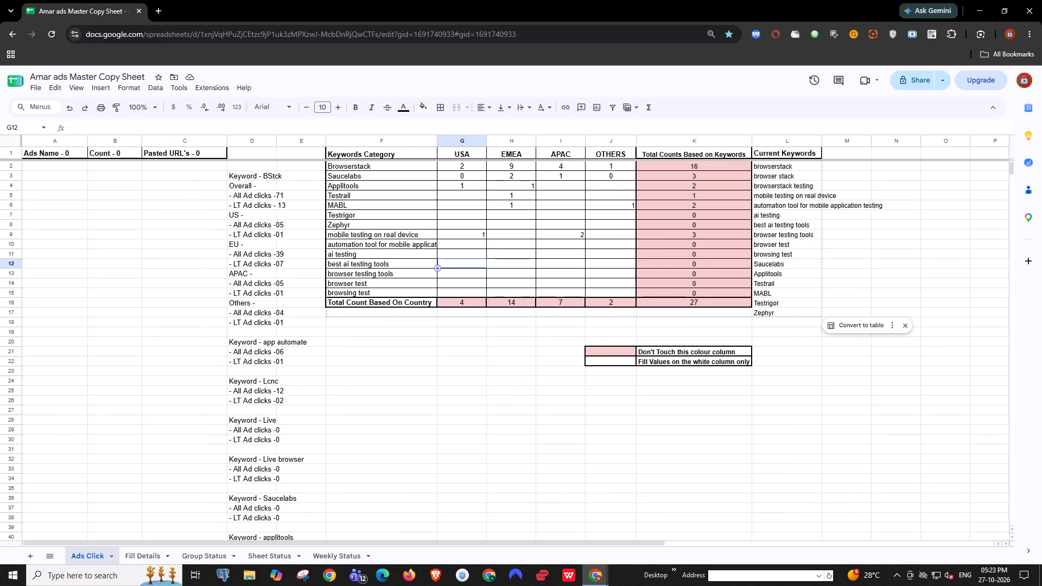
key("1")
key("Return")
Compare the Testrigor and mobile testing on real device rows between the task sheet and the master copy.
key("alt+Tab")
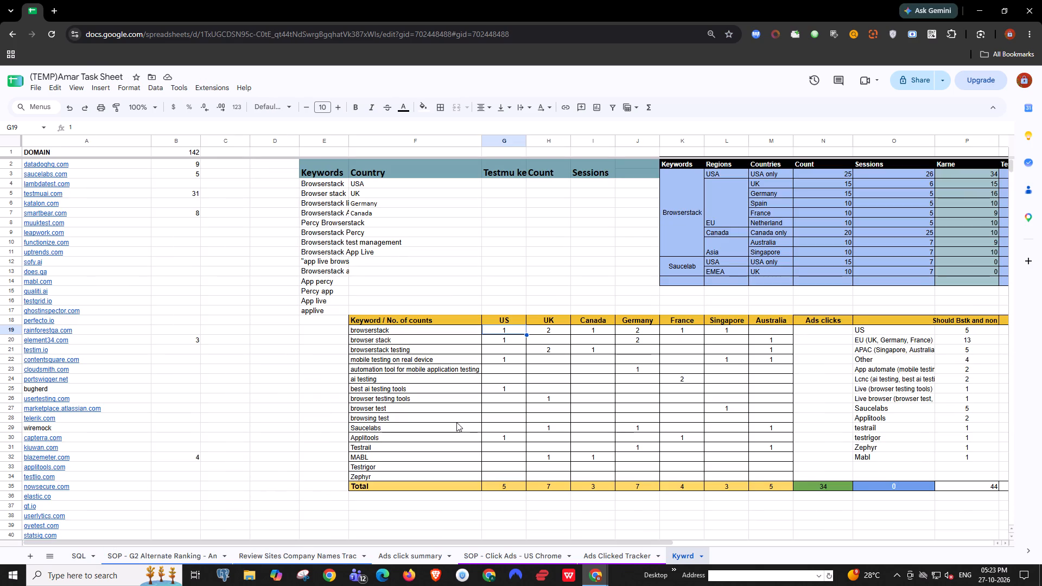
key("alt+Tab")
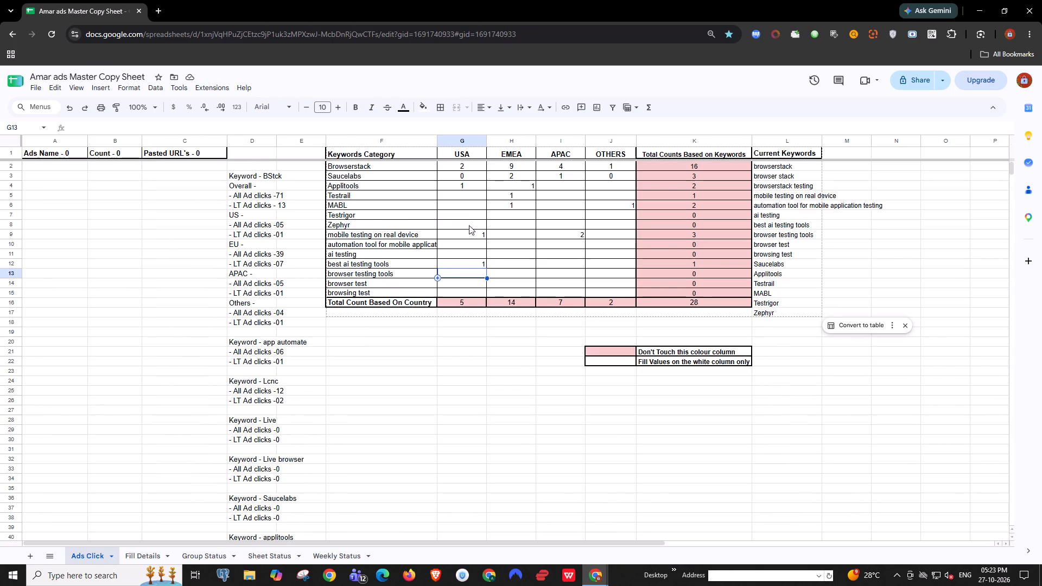
left_click(359, 216)
key("alt+Tab")
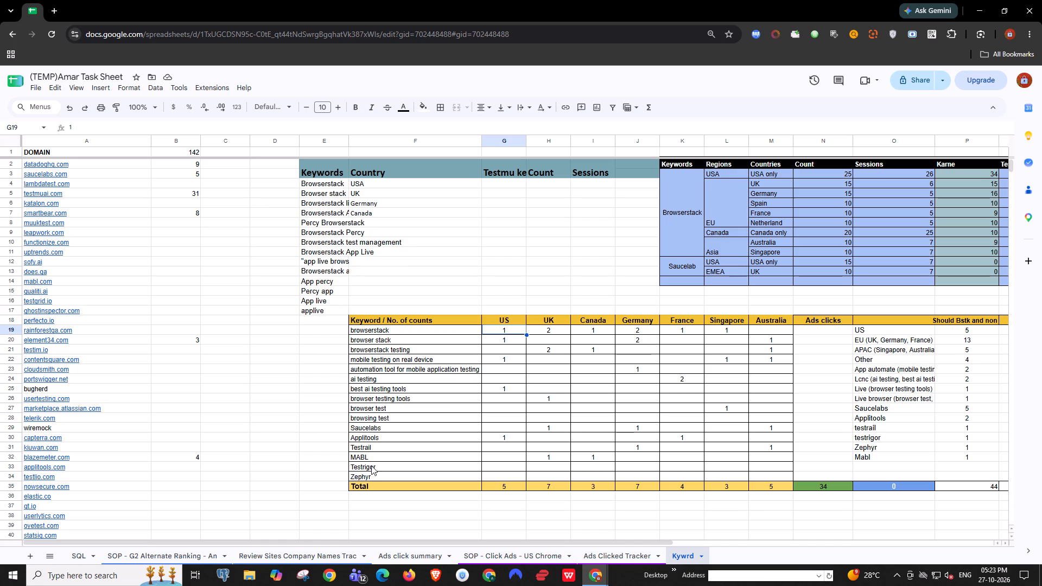
key("alt+Tab")
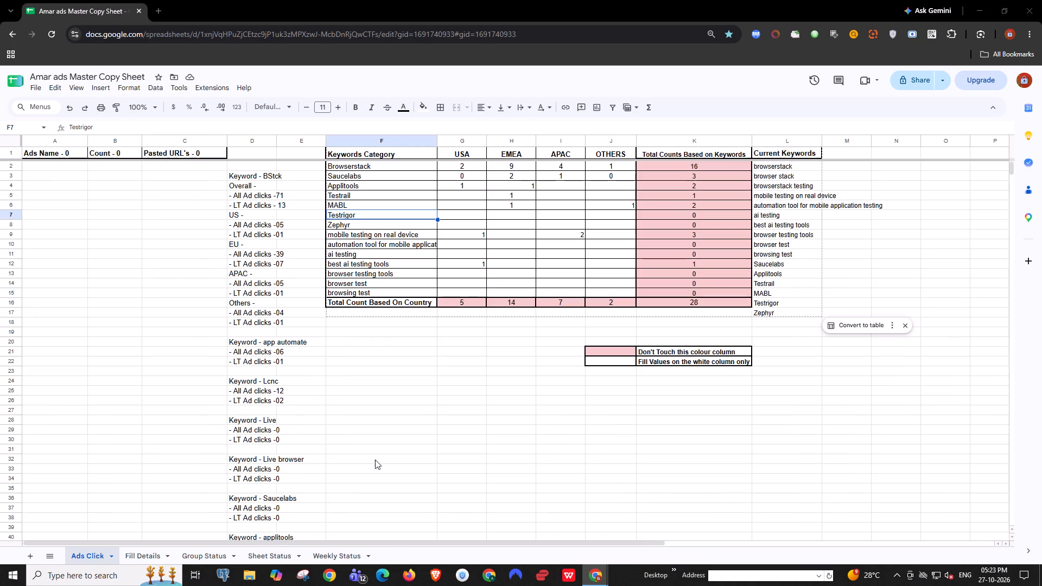
left_click(379, 232)
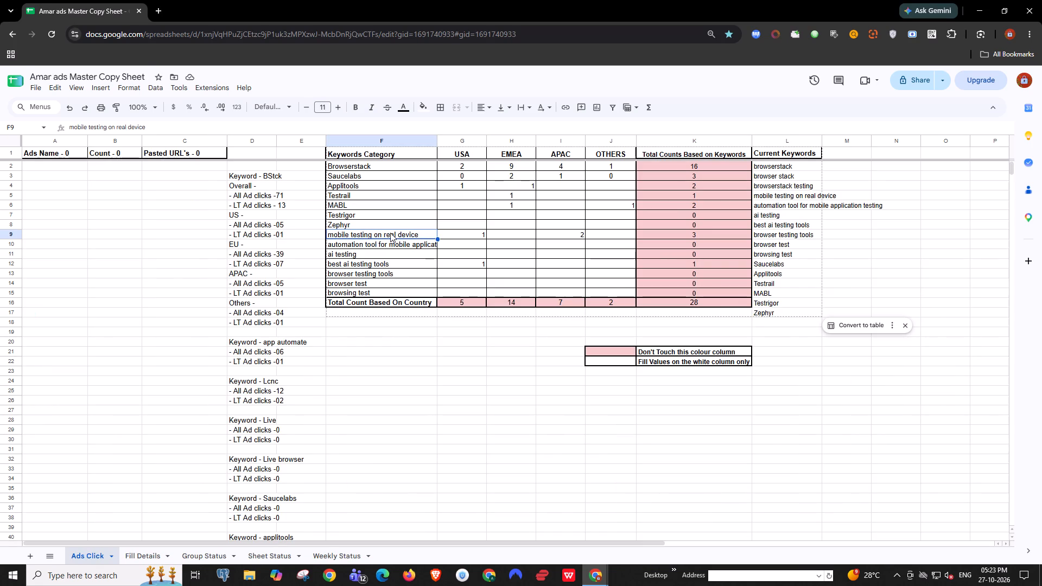
key("alt+Tab")
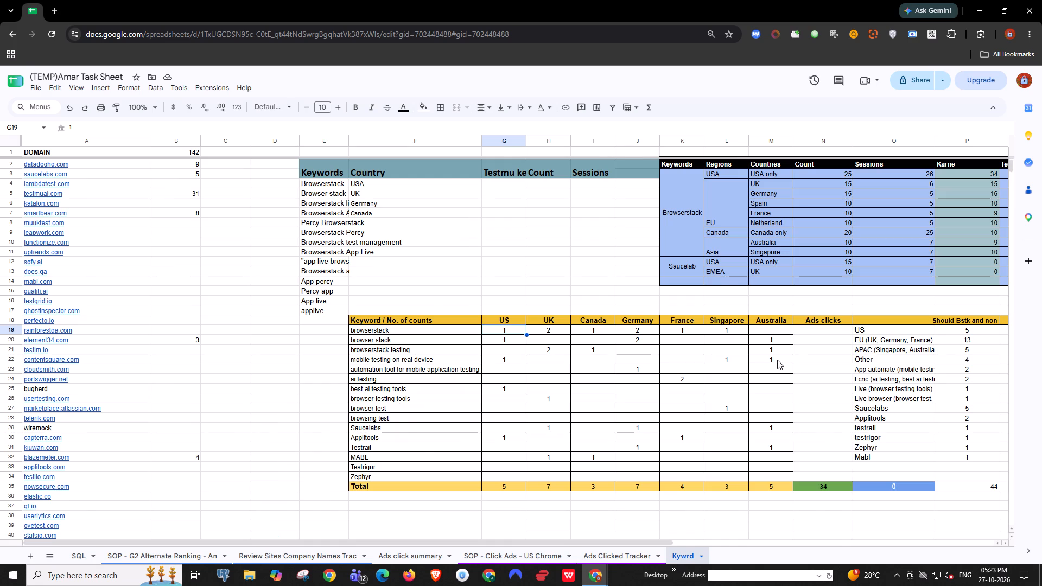
key("alt+Tab")
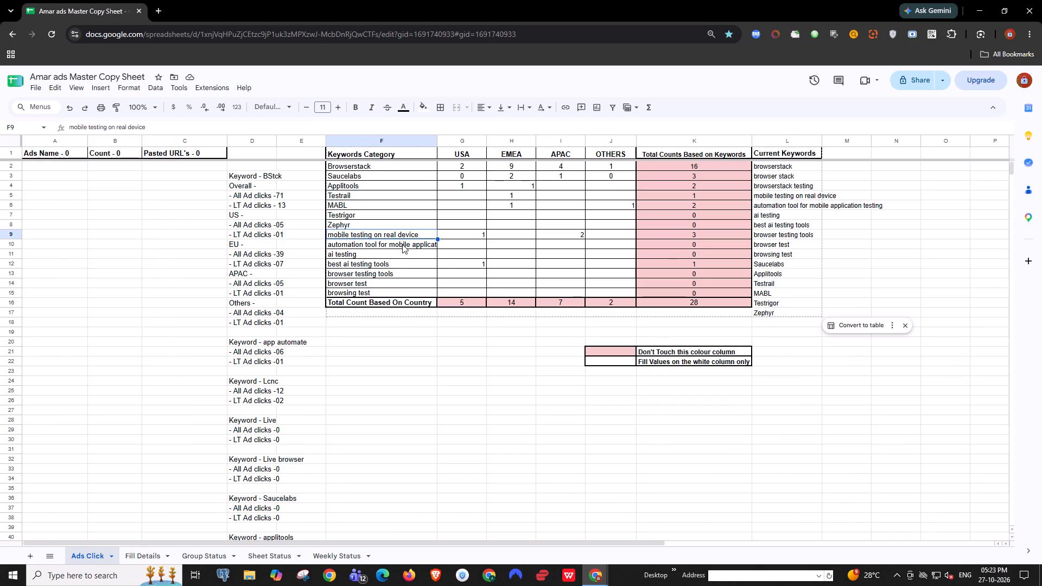
Check Germany's count for automation tool for mobile application testing in the task sheet and set its EMEA count to 1 in the master copy.
left_click(402, 244)
key("alt+Tab")
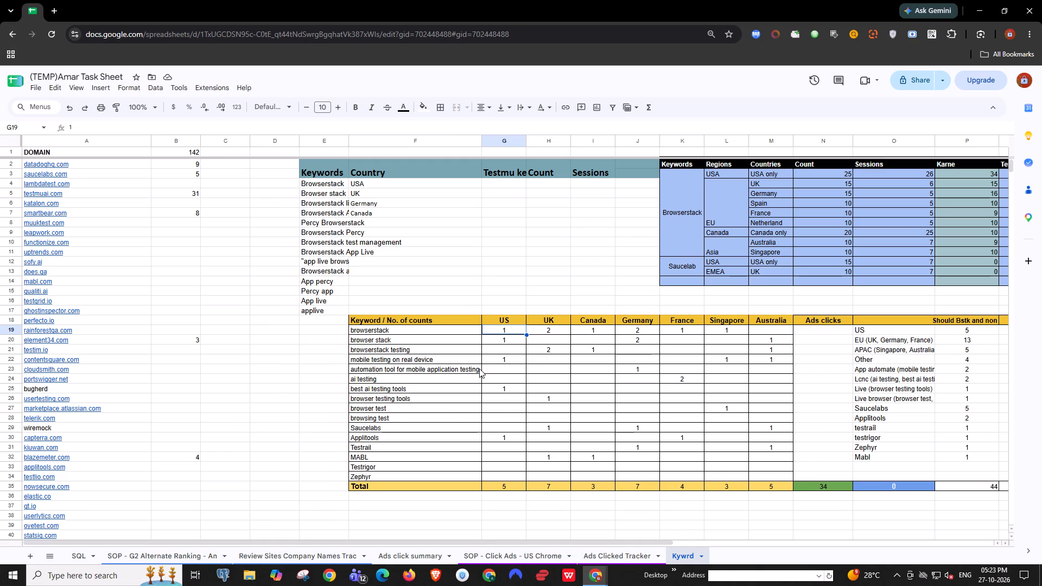
left_click(641, 367)
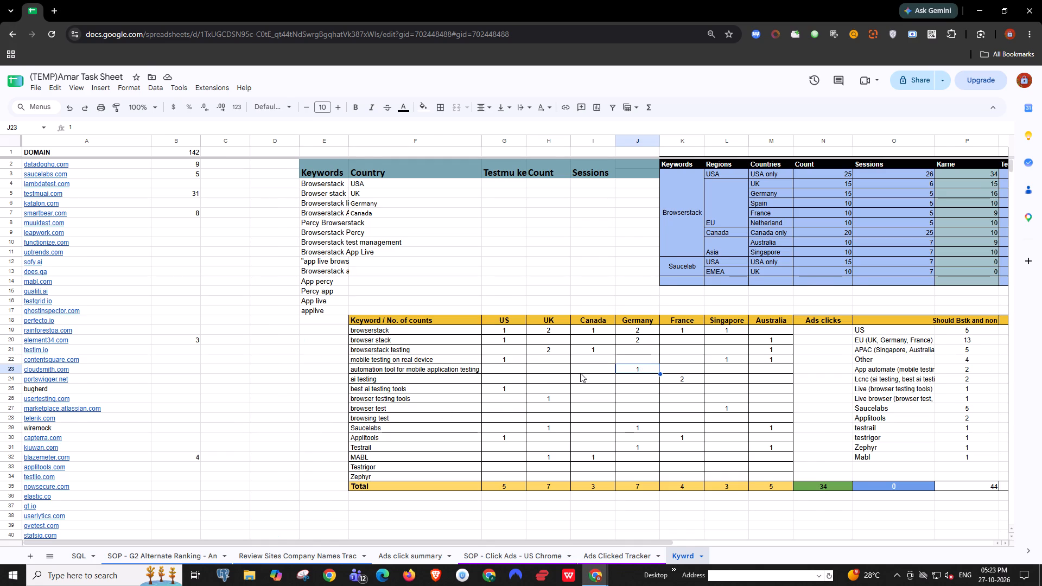
key("alt+Tab")
left_click(512, 246)
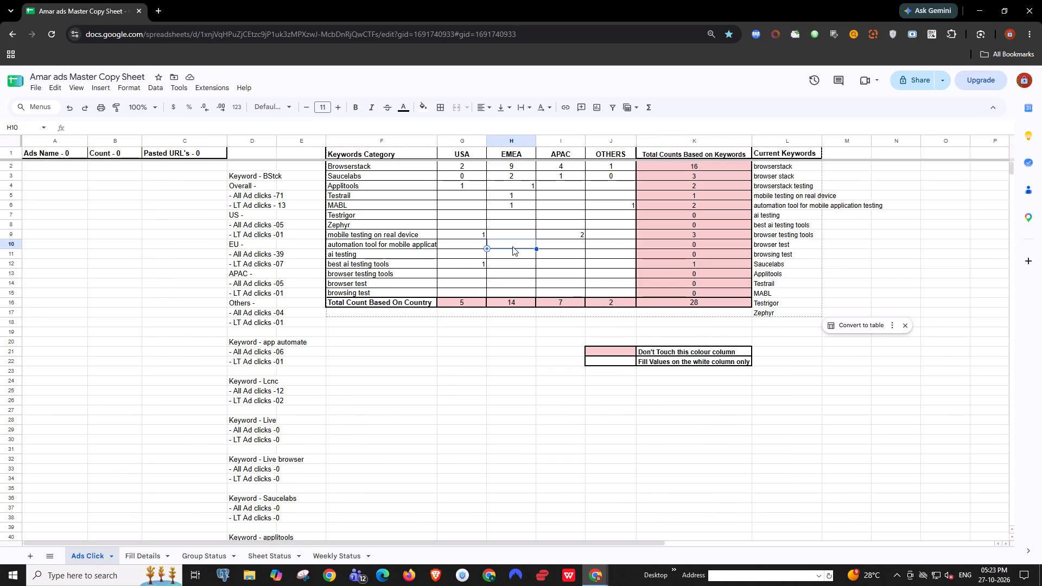
key("1")
key("Return")
Compare the US count for best ai testing tools in the task sheet with its USA count in the master copy.
key("alt+Tab")
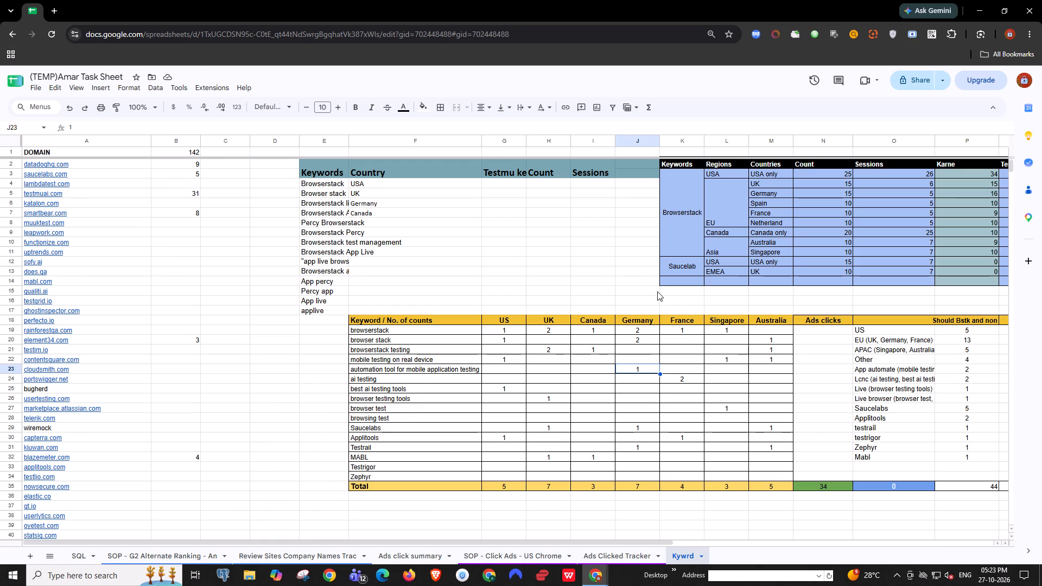
left_click(491, 390)
key("alt+Tab")
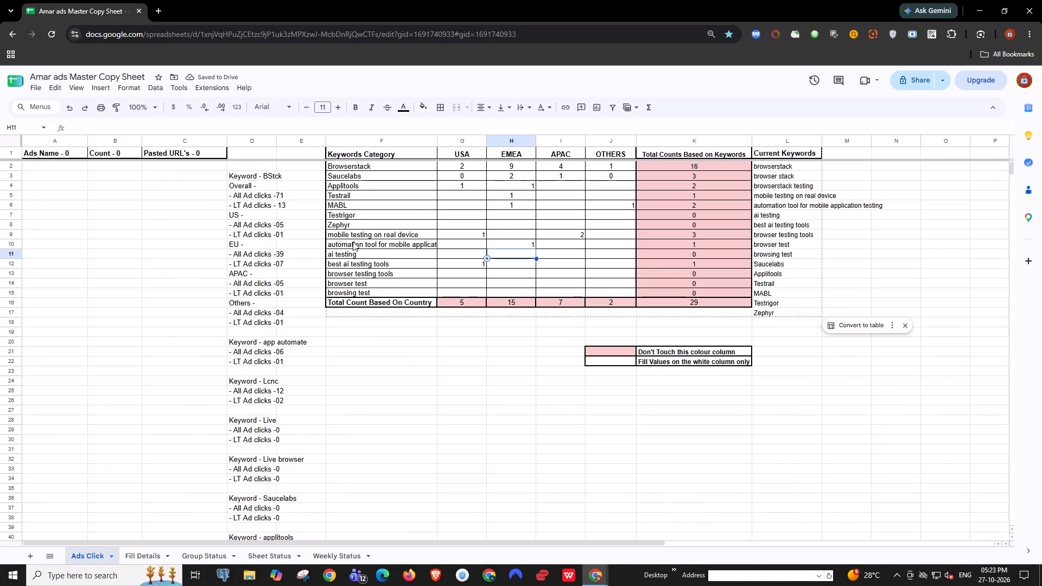
left_click(446, 260)
key("alt+Tab")
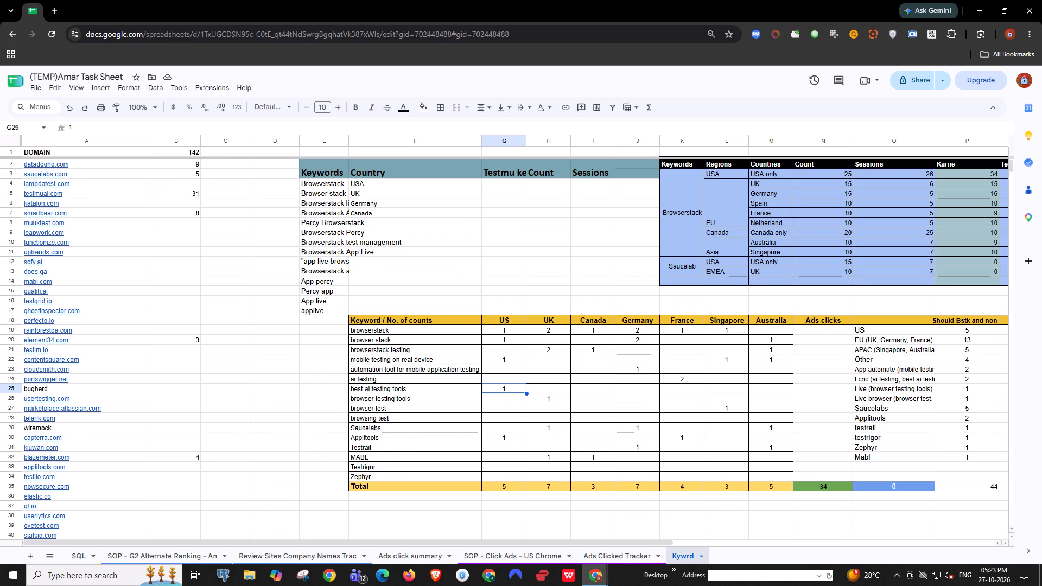
key("alt+Tab")
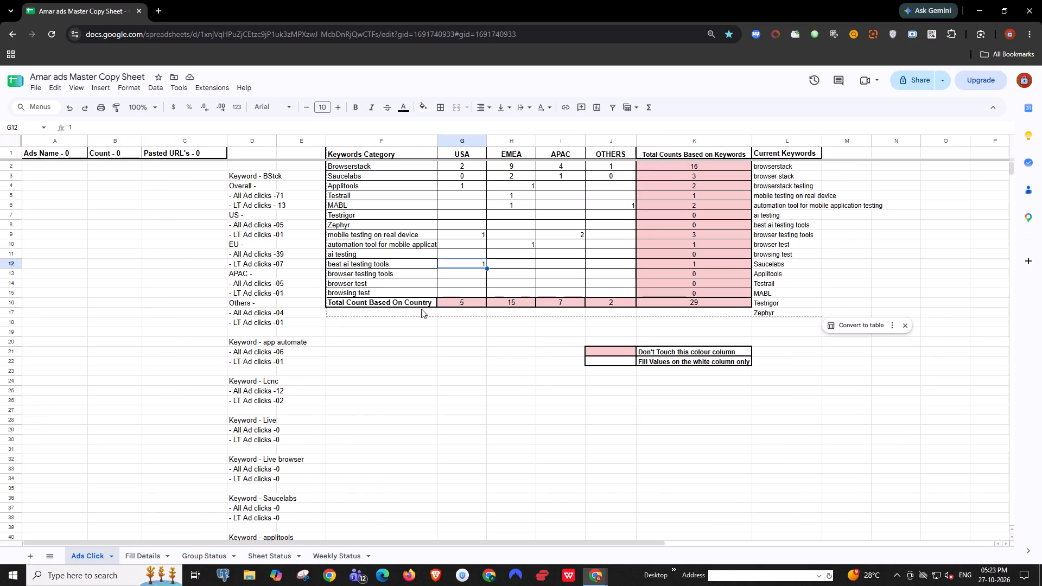
Check the UK count for browser testing tools in the task sheet and set its EMEA count to 1 in the master copy.
left_click(448, 271)
key("alt+Tab")
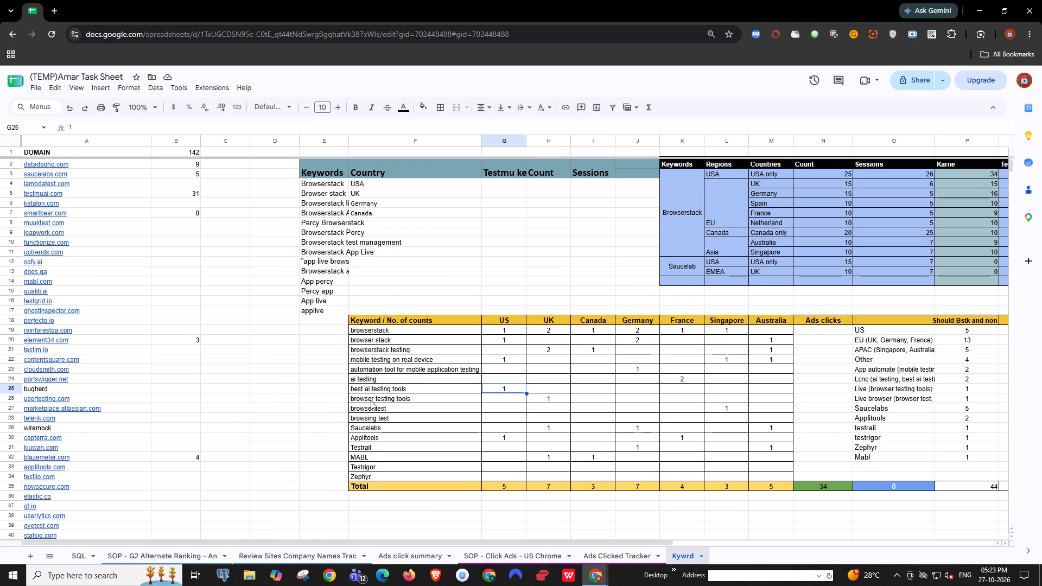
left_click(550, 403)
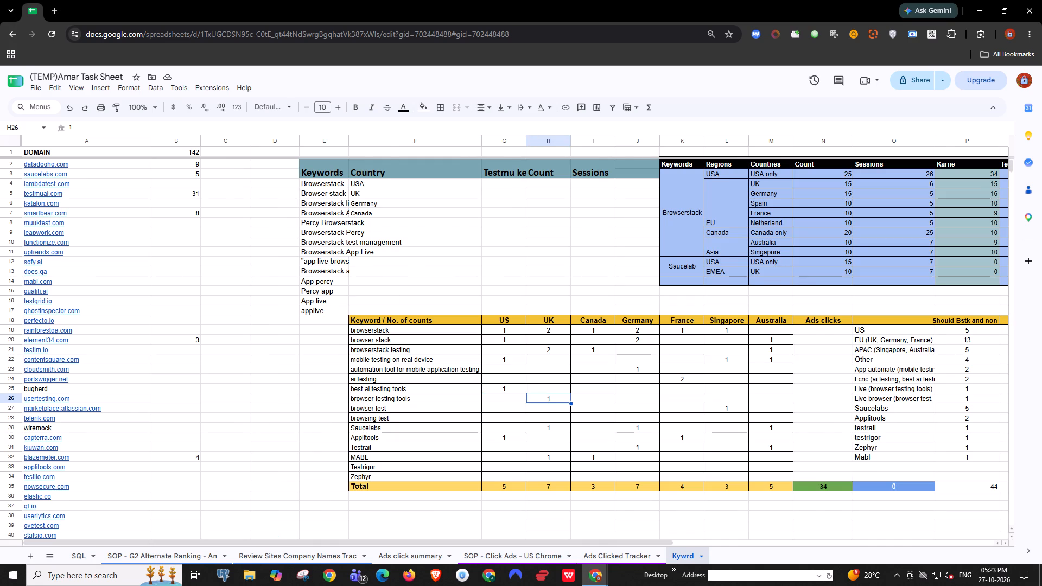
key("alt+Tab")
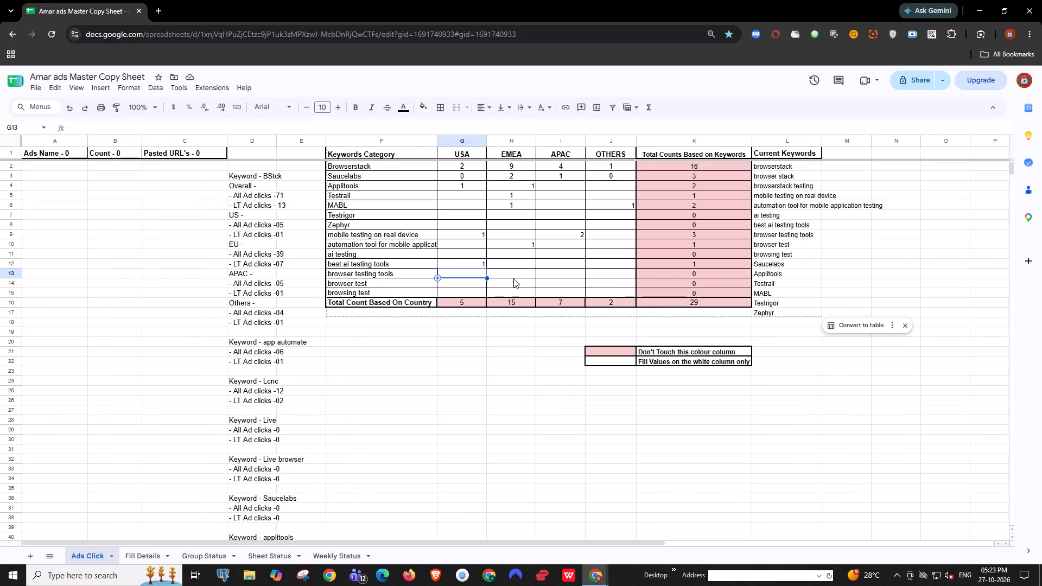
left_click(513, 275)
key("1")
key("Return")
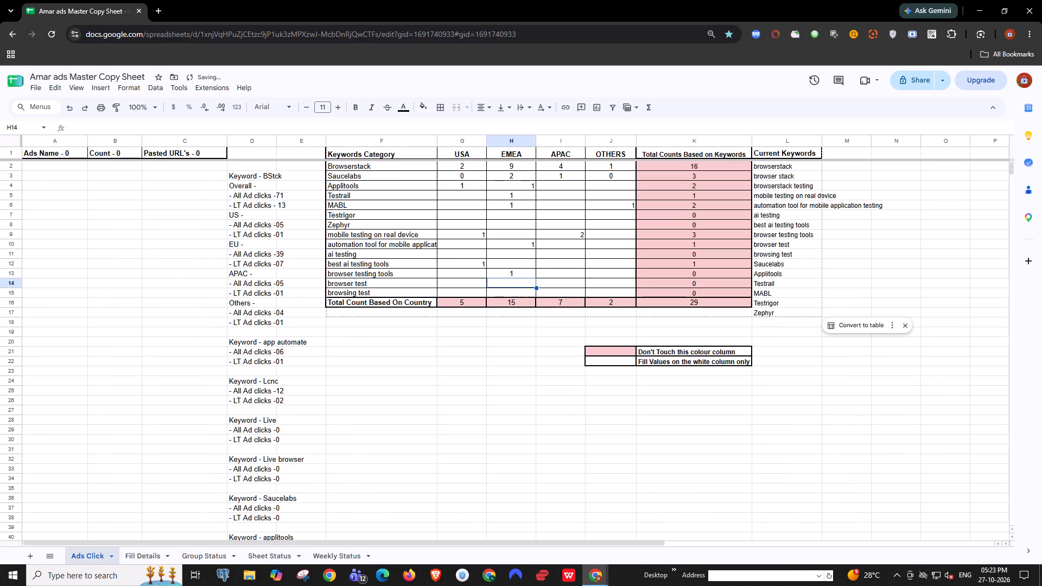
Compare the browser test row in the task sheet, including its Singapore count, with the matching row in the master copy.
key("alt+Tab")
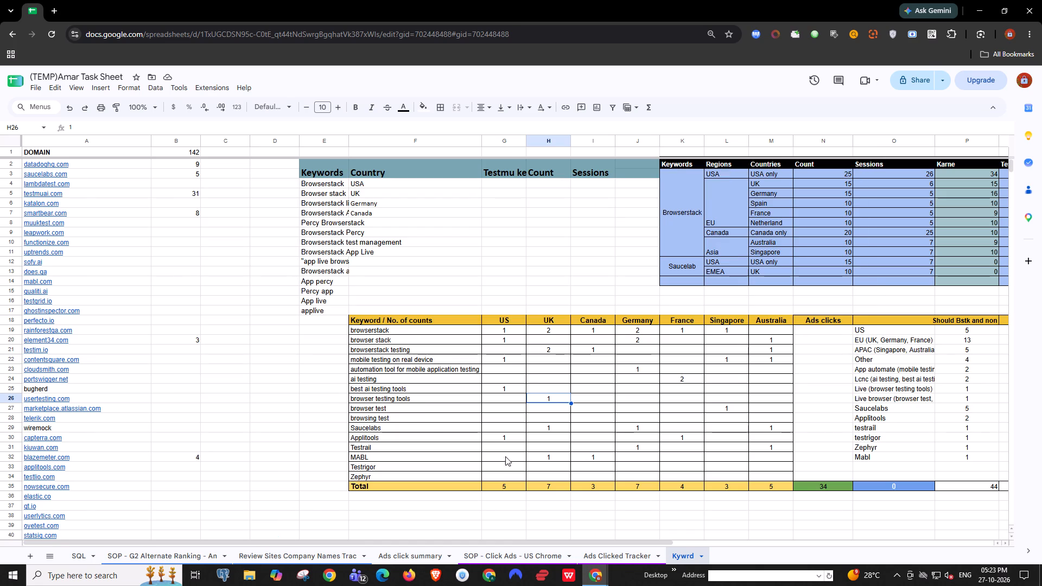
key("alt+Tab")
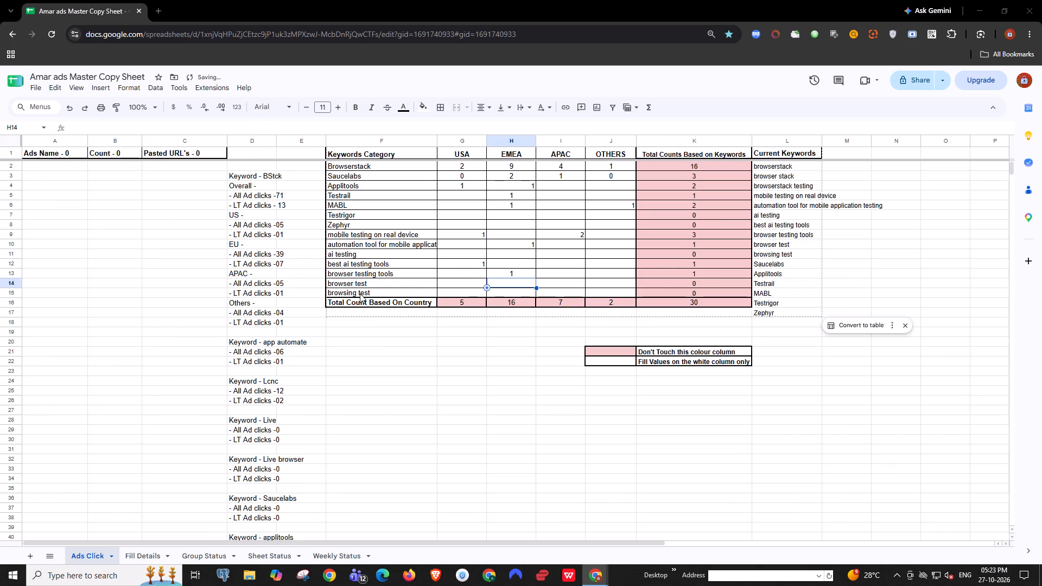
key("alt+Tab")
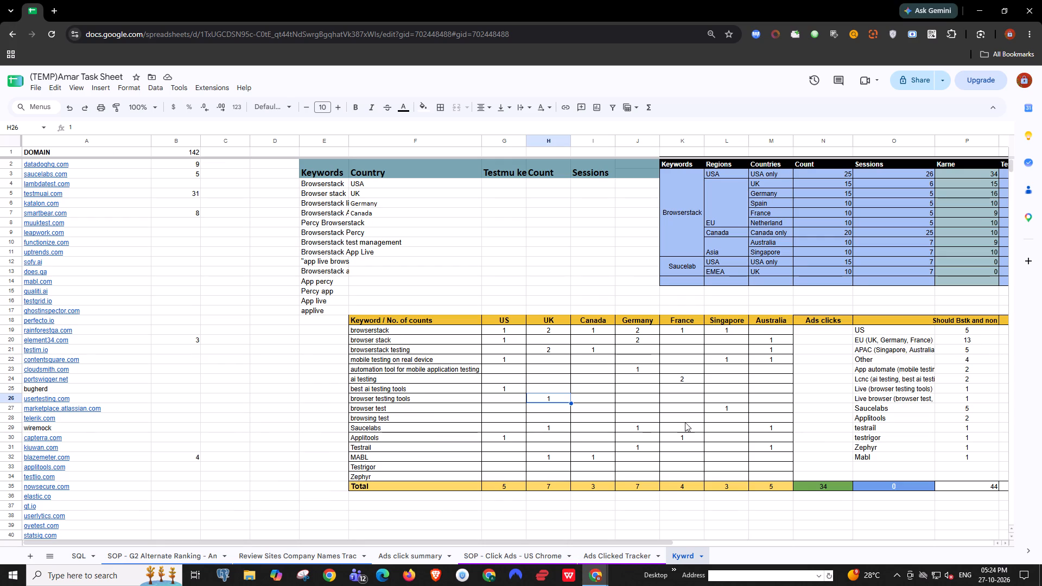
left_click(721, 407)
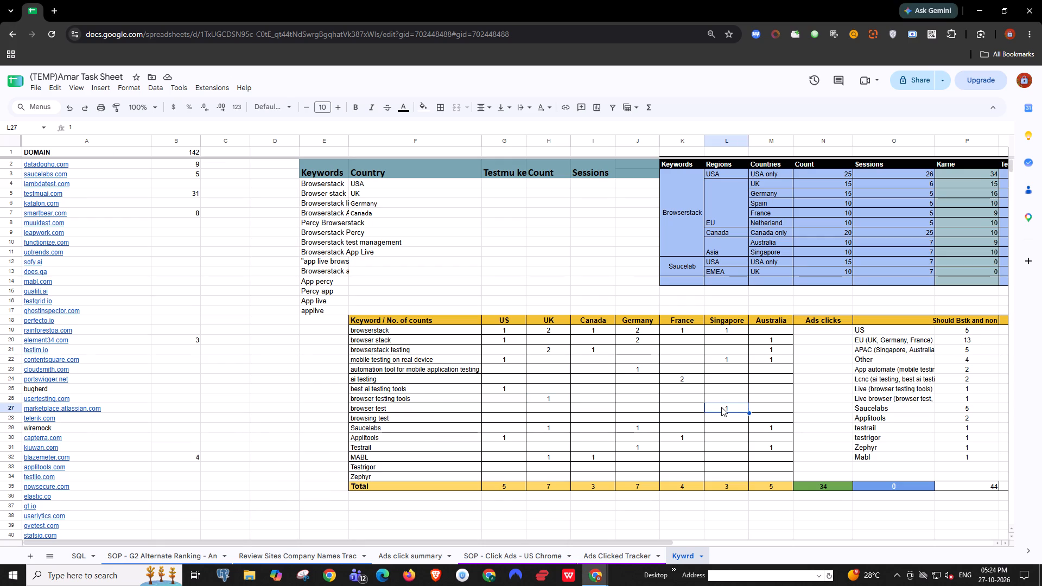
key("alt+Tab")
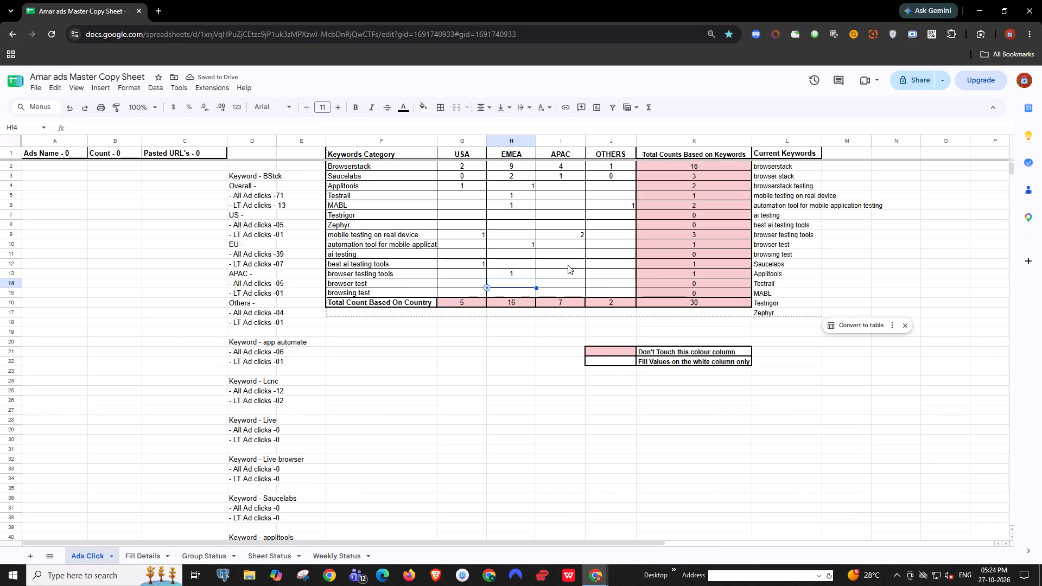
key("alt+Tab")
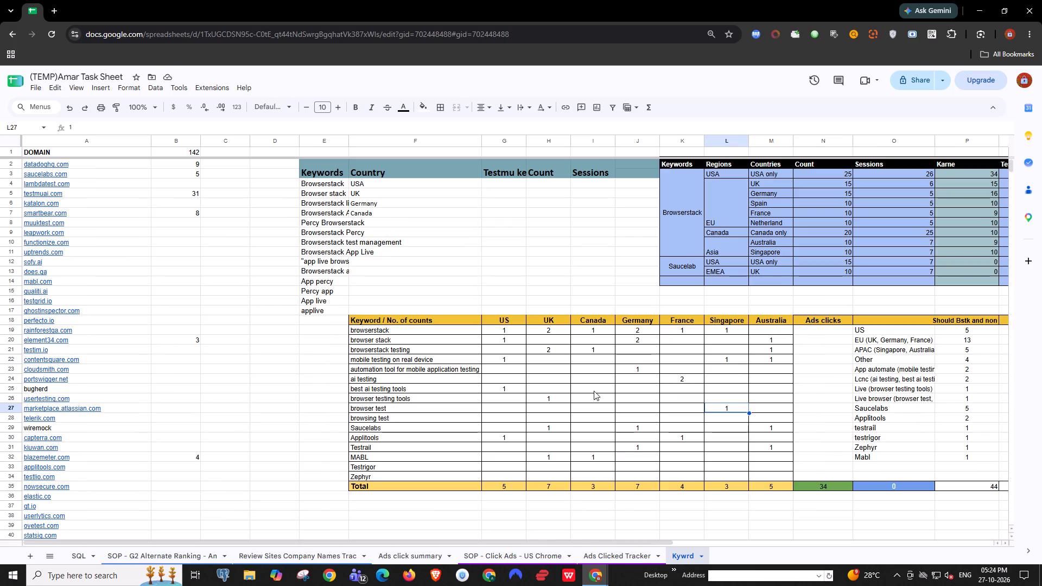
key("alt+Tab")
key("alt+Tab")
key("alt+Tab")
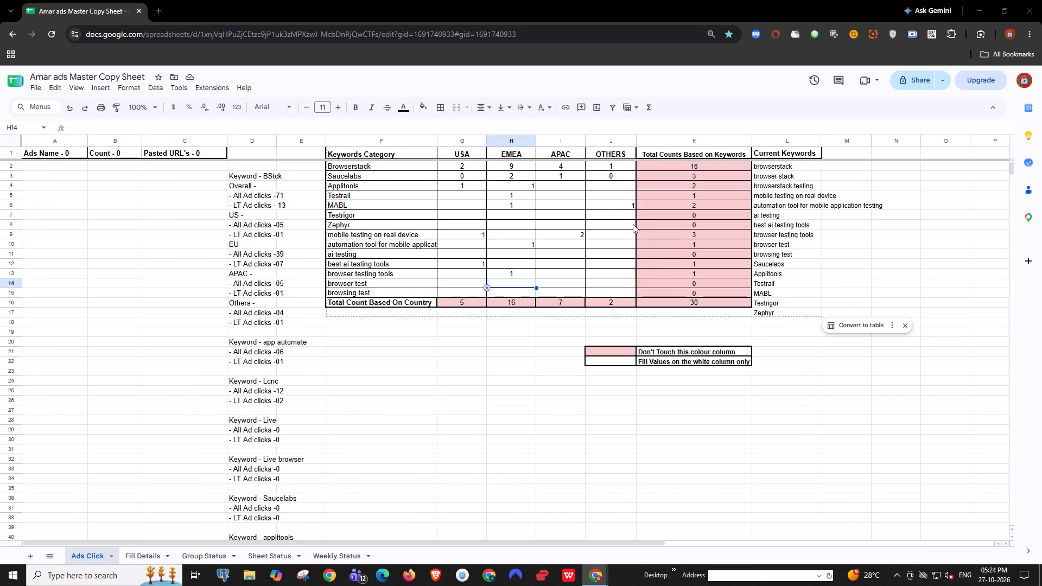
key("alt+Tab")
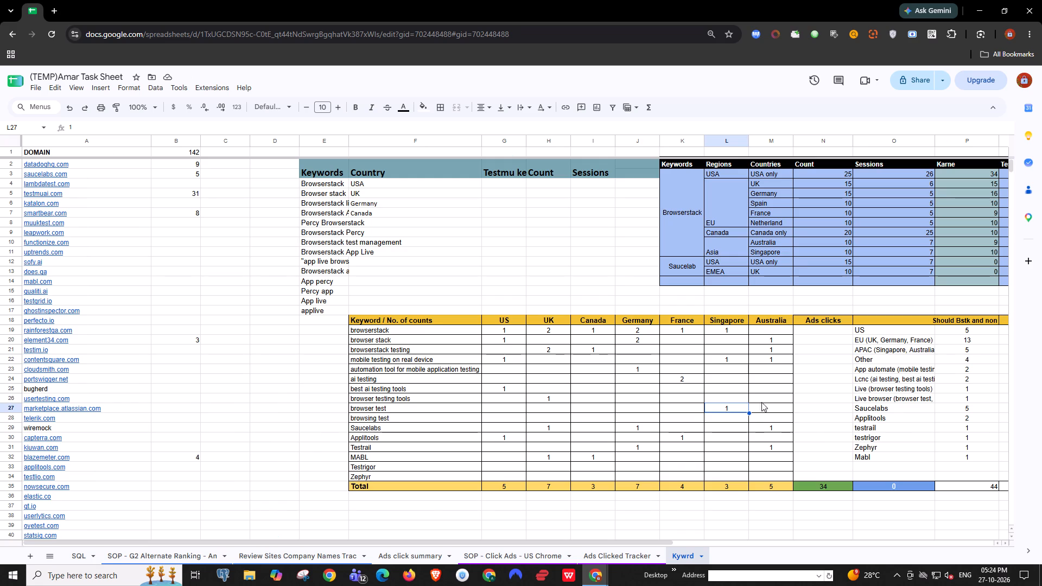
Recheck the Canada counts for the browserstack keywords in the task sheet and set Browserstack's OTHERS count to 2 in the master copy.
key("alt+Tab")
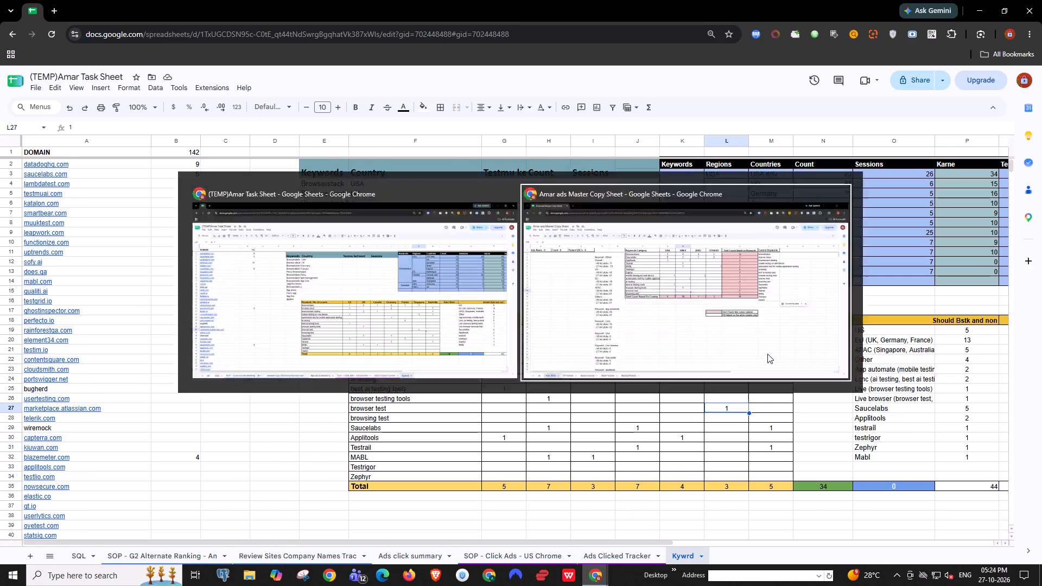
key("alt+Tab")
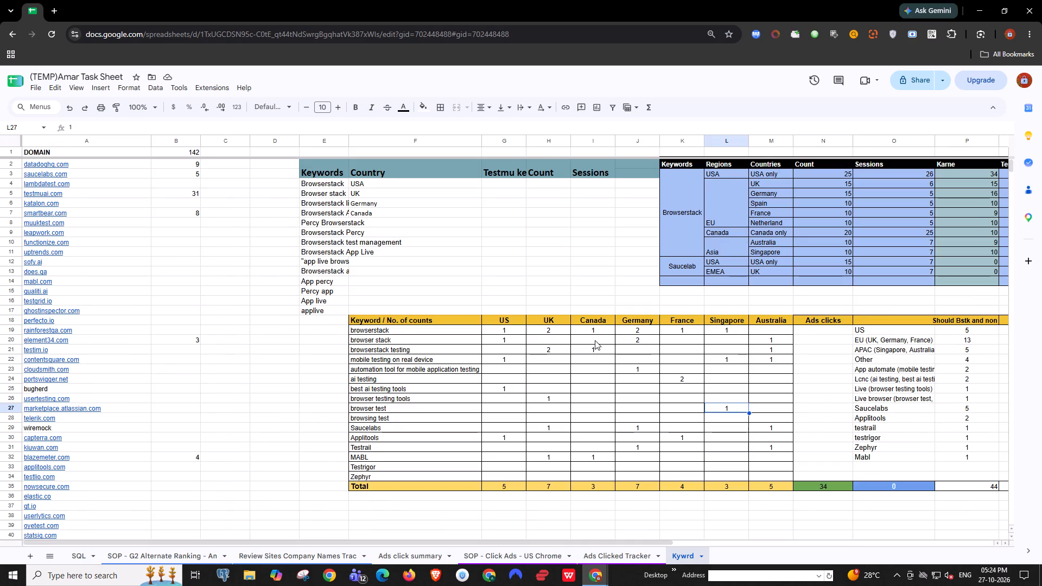
key("alt+Tab")
scroll(579, 242, "up", 4)
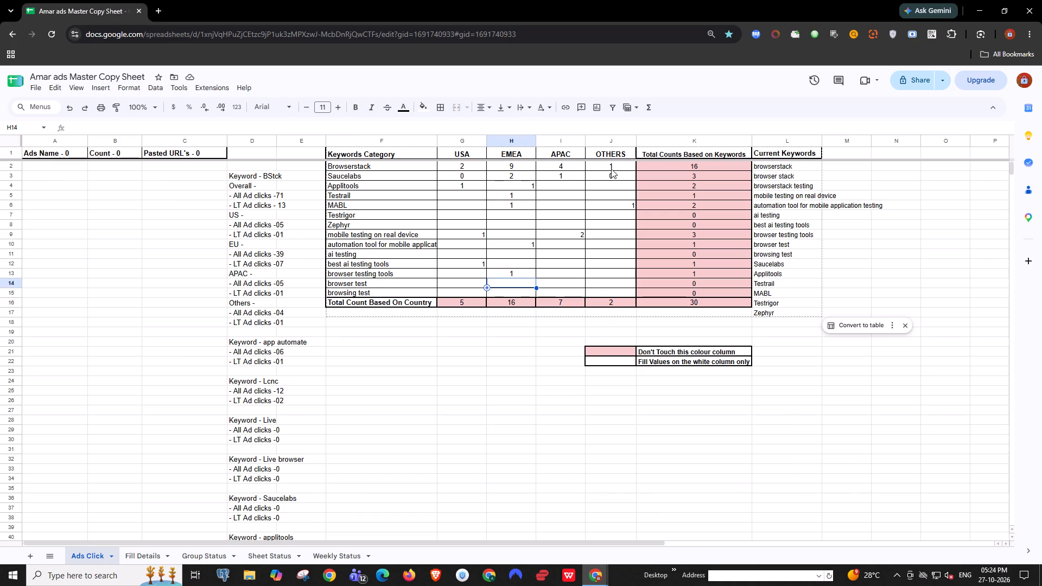
left_click(612, 164)
key("2")
key("Return")
key("alt+Tab")
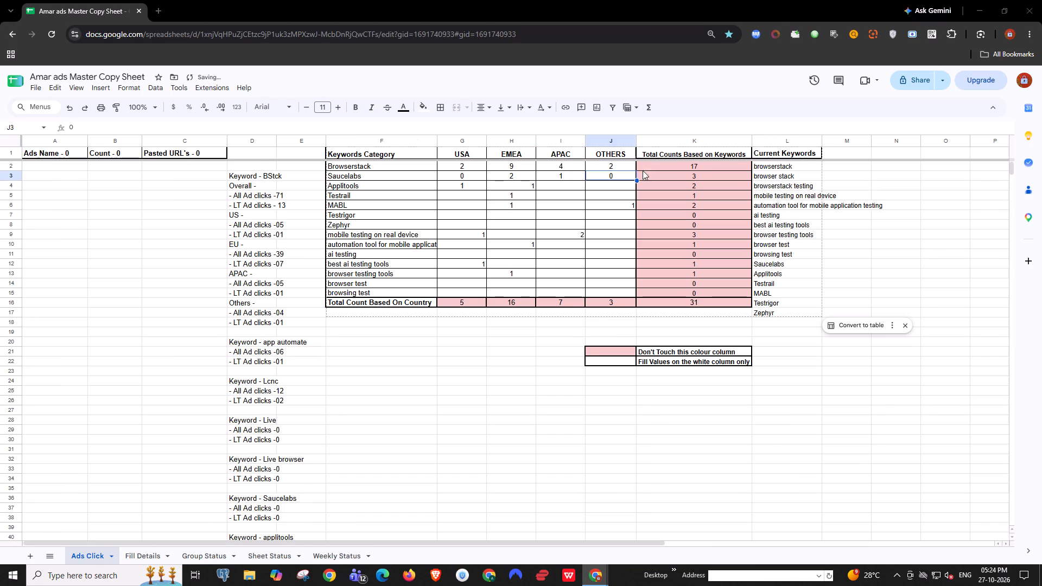
key("alt+Tab")
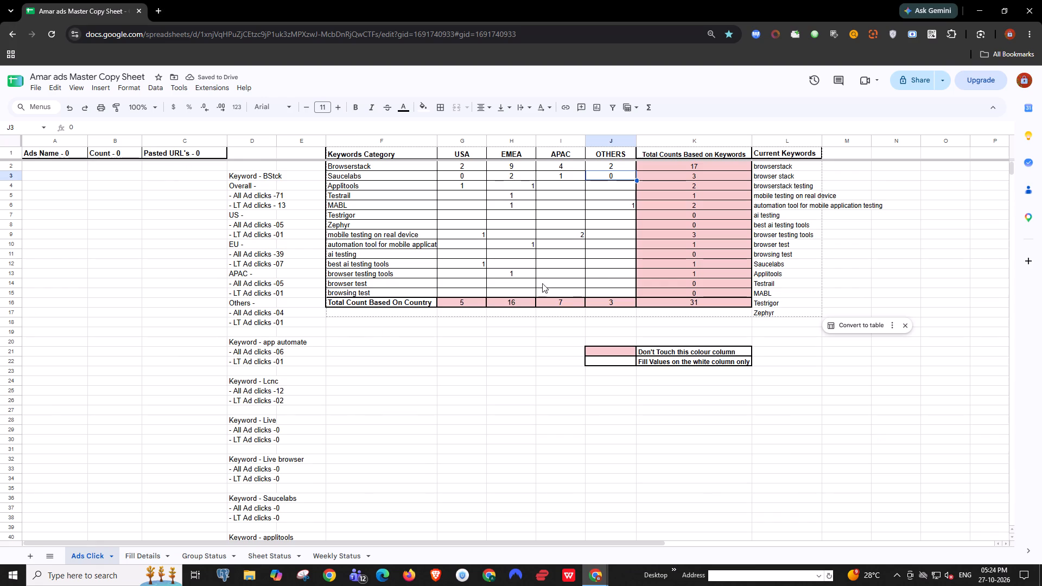
Check Singapore's count for browser test in the task sheet and set its APAC count to 1 in the master copy.
left_click(597, 281)
key("alt+Tab")
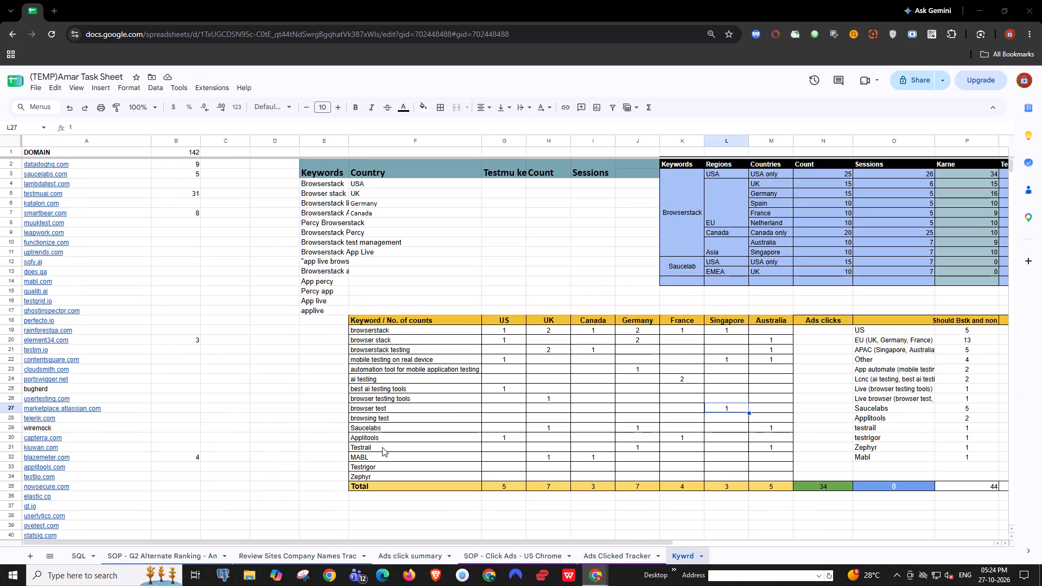
left_click(376, 409)
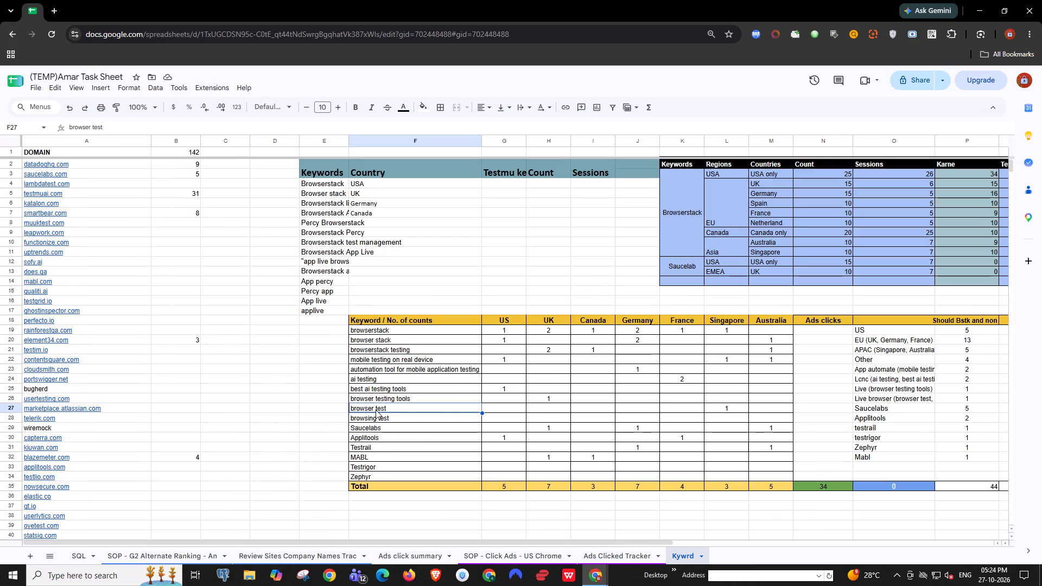
left_click(720, 408)
key("alt+Tab")
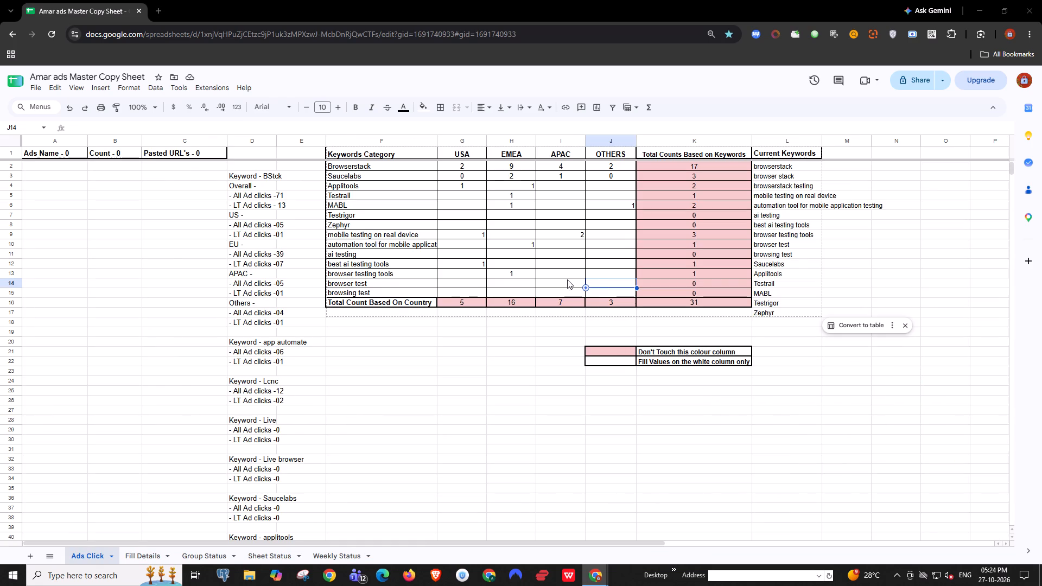
left_click(567, 279)
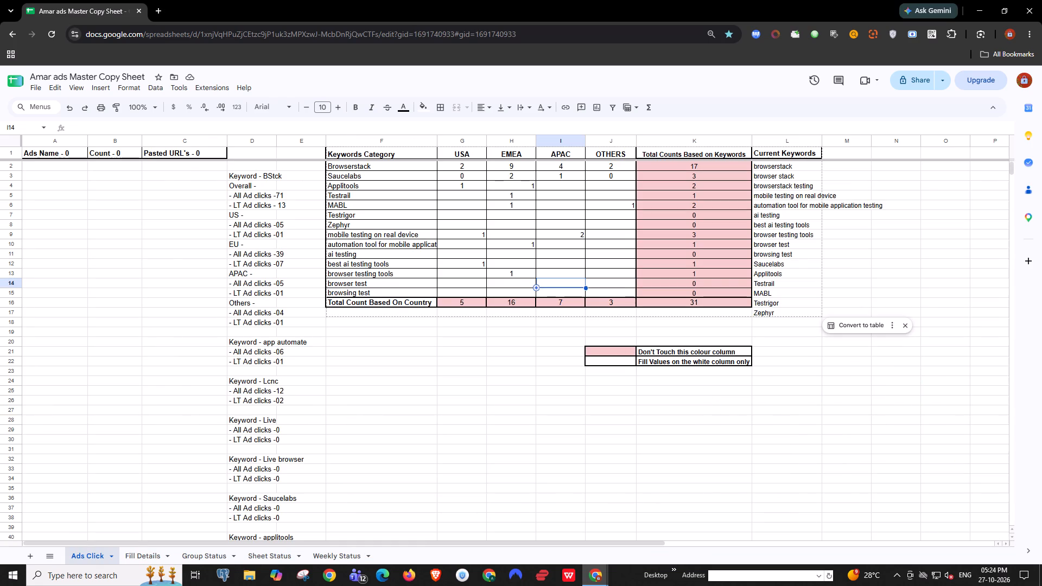
key("1")
key("Return")
Compare the browsing test row in the task sheet with its row in the master copy.
key("alt+Tab")
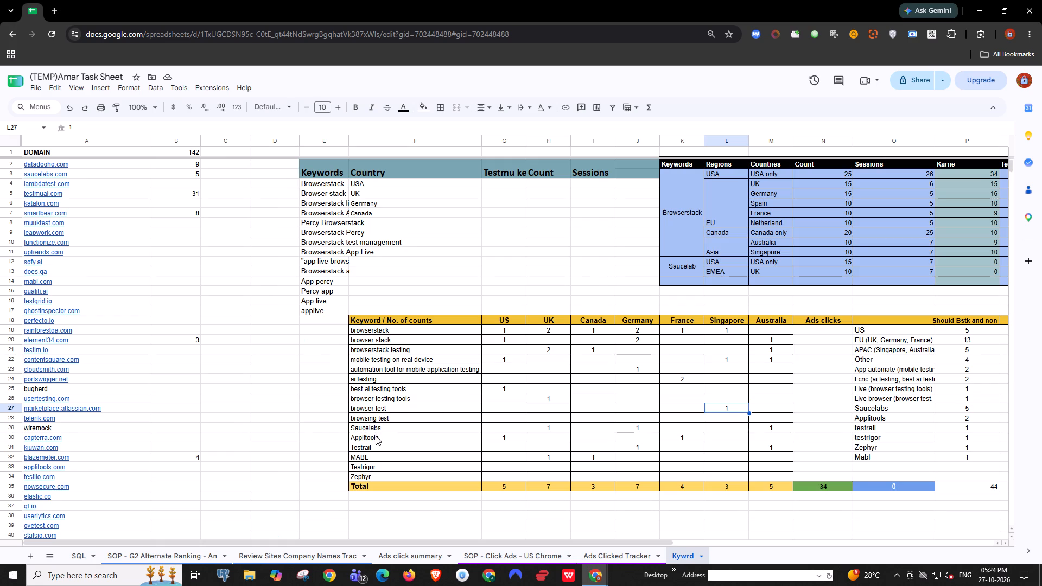
left_click(377, 419)
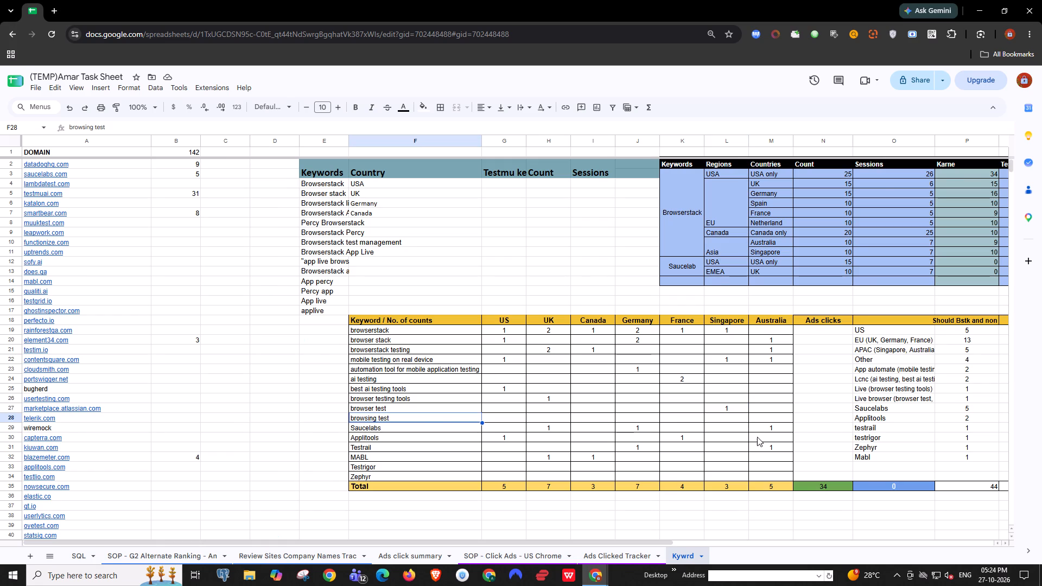
key("alt+Tab")
key("alt+Tab")
key("alt+Tab")
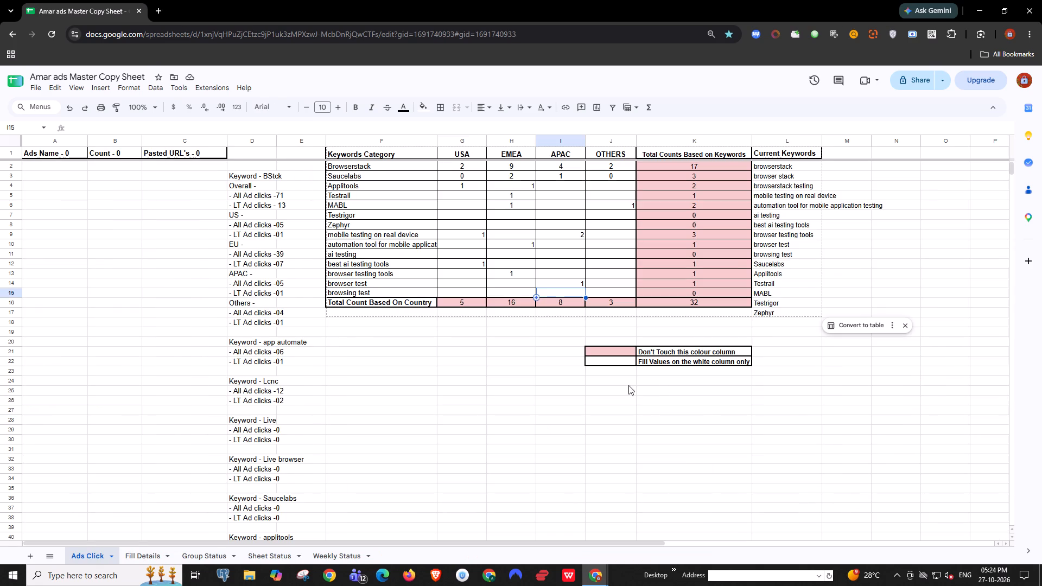
left_click(675, 330)
key("alt+Tab")
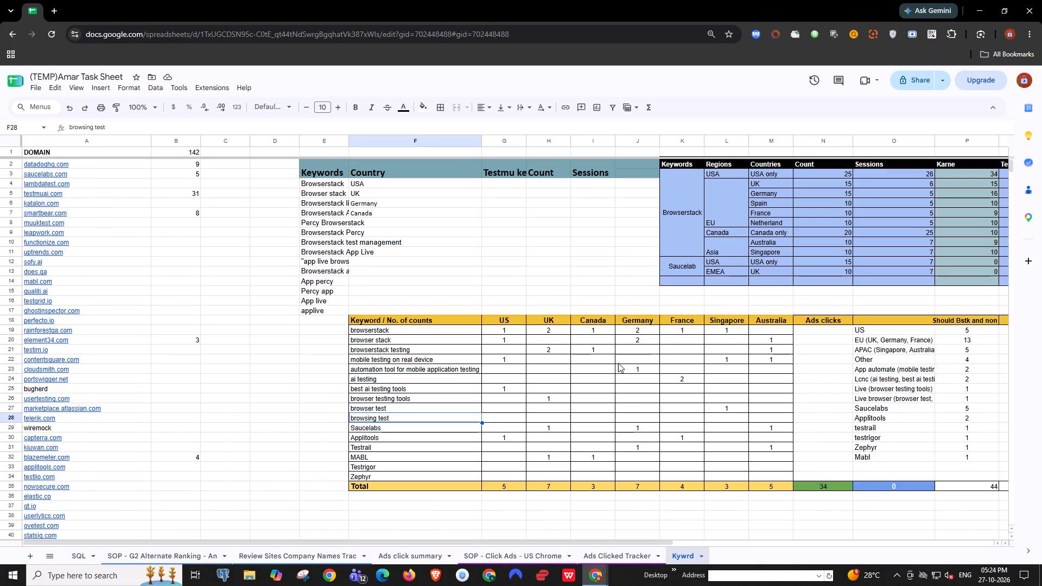
key("alt+Tab")
Check the sum of the regional counts from Browserstack through browser test in the master copy.
left_click(480, 364)
scroll(497, 445, "up", 1)
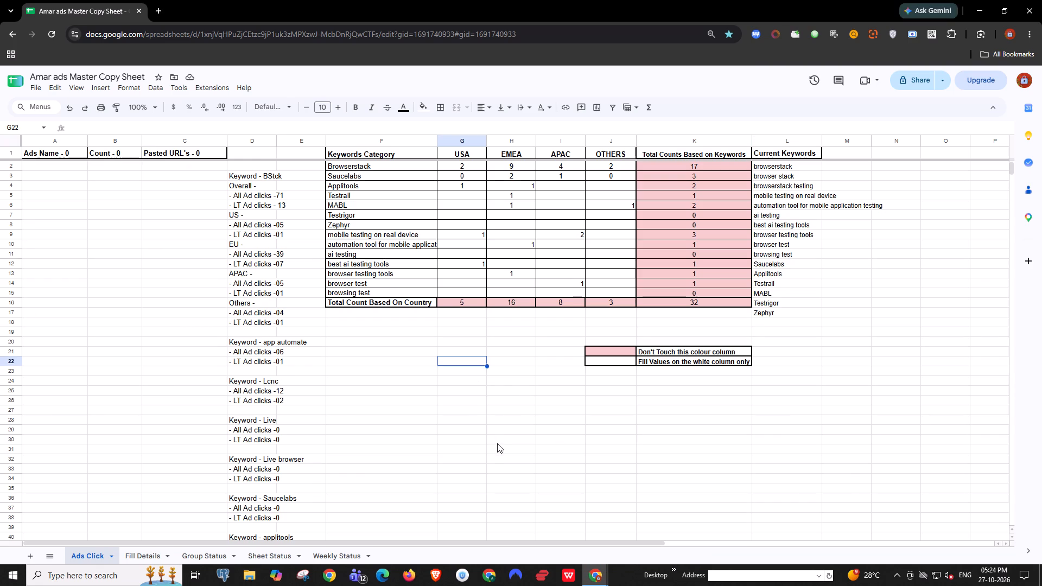
scroll(497, 443, "up", 1)
left_click_drag(462, 170, 613, 261)
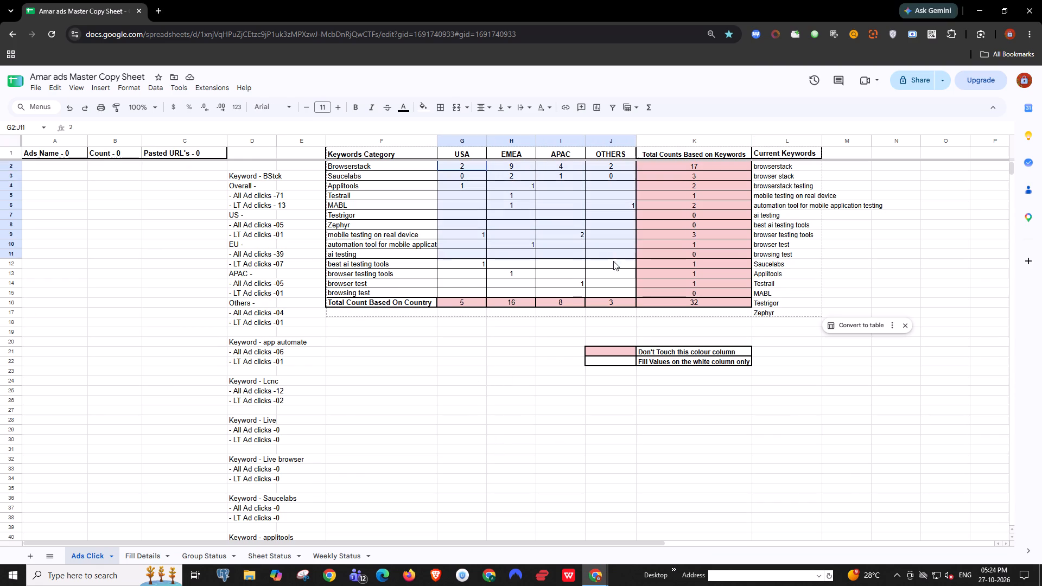
left_click_drag(613, 261, 608, 283)
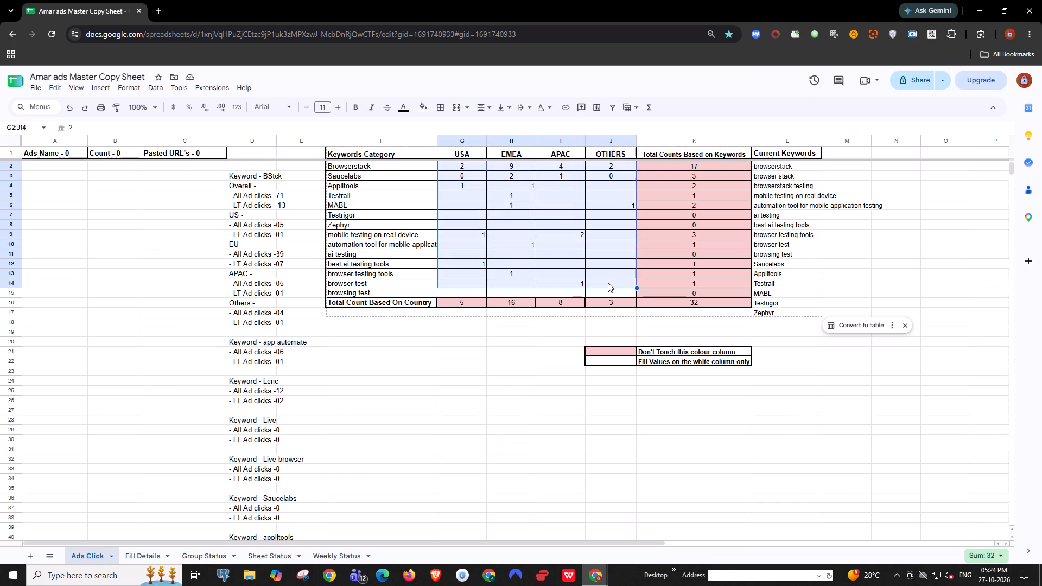
left_click(513, 340)
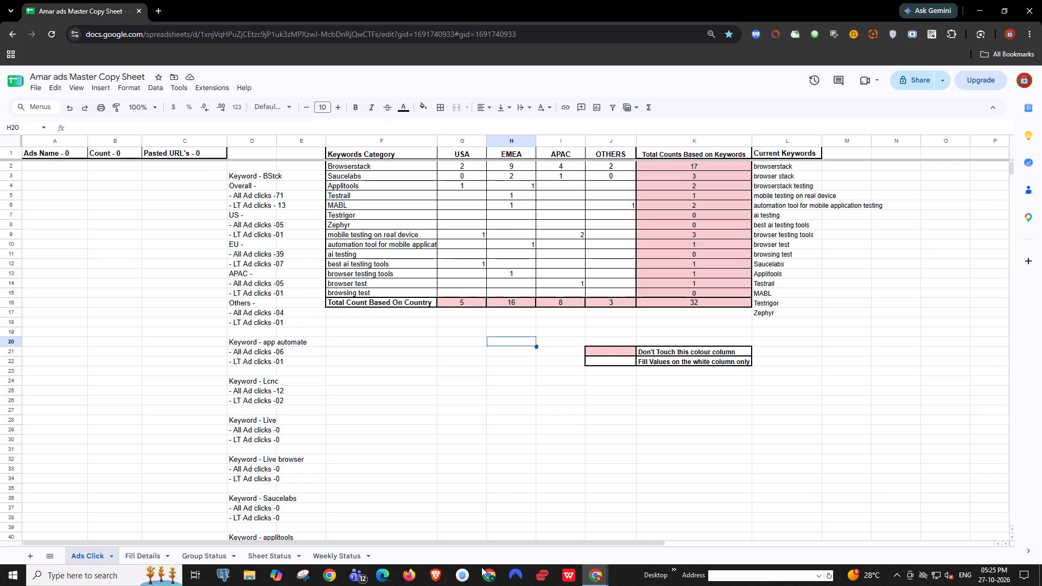
Check the sum of all country counts from browserstack through Zephyr in the task sheet's keyword table.
key("alt+Tab")
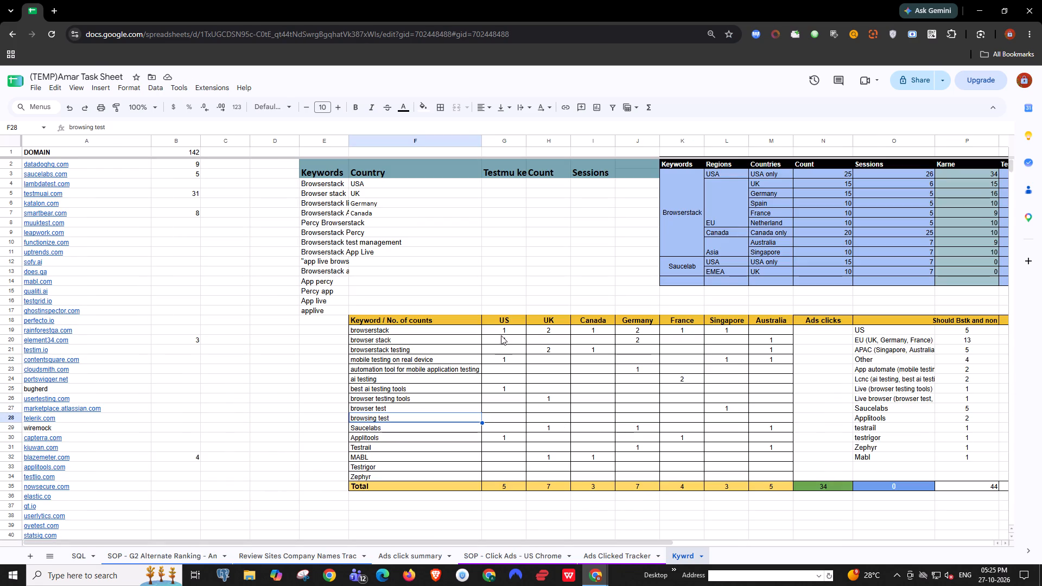
left_click_drag(502, 330, 771, 472)
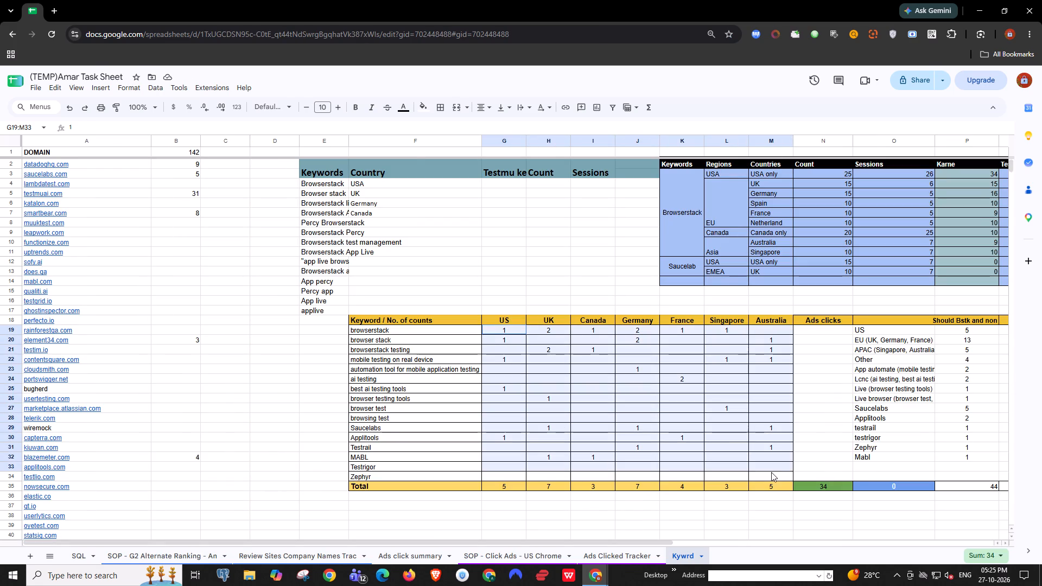
left_click_drag(771, 472, 767, 477)
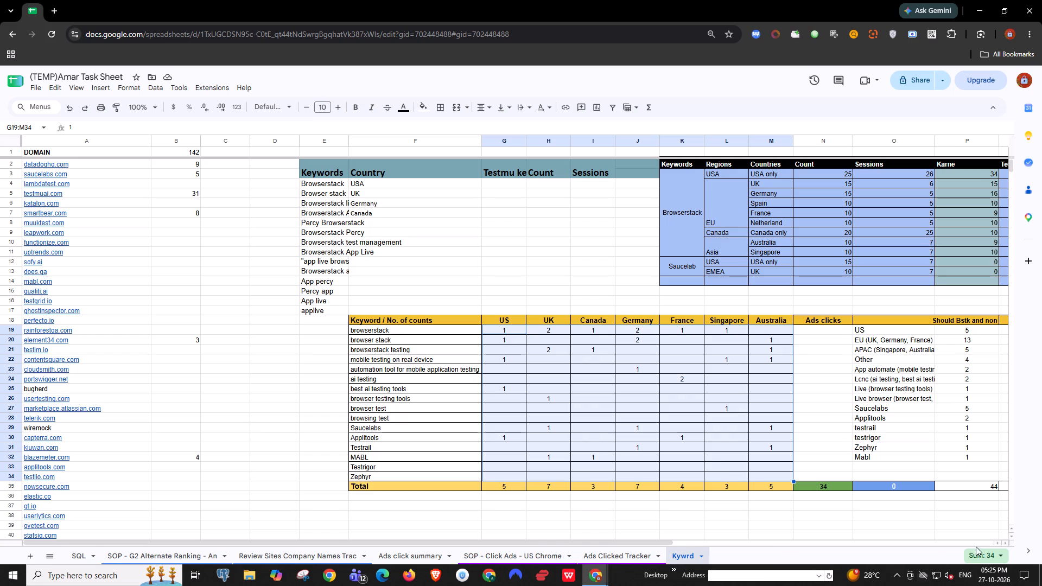
left_click(1001, 555)
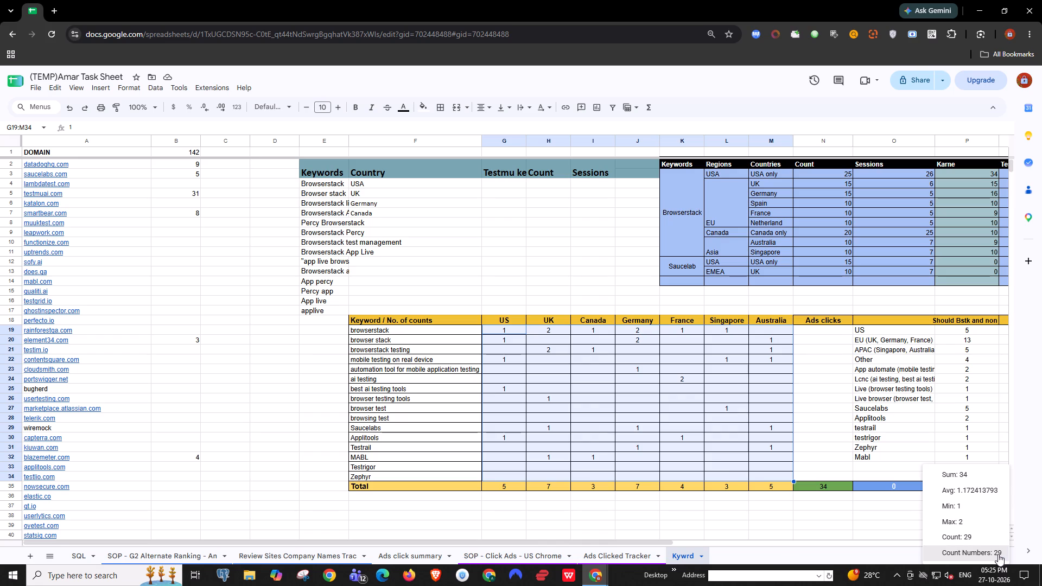
left_click(955, 477)
left_click(737, 518)
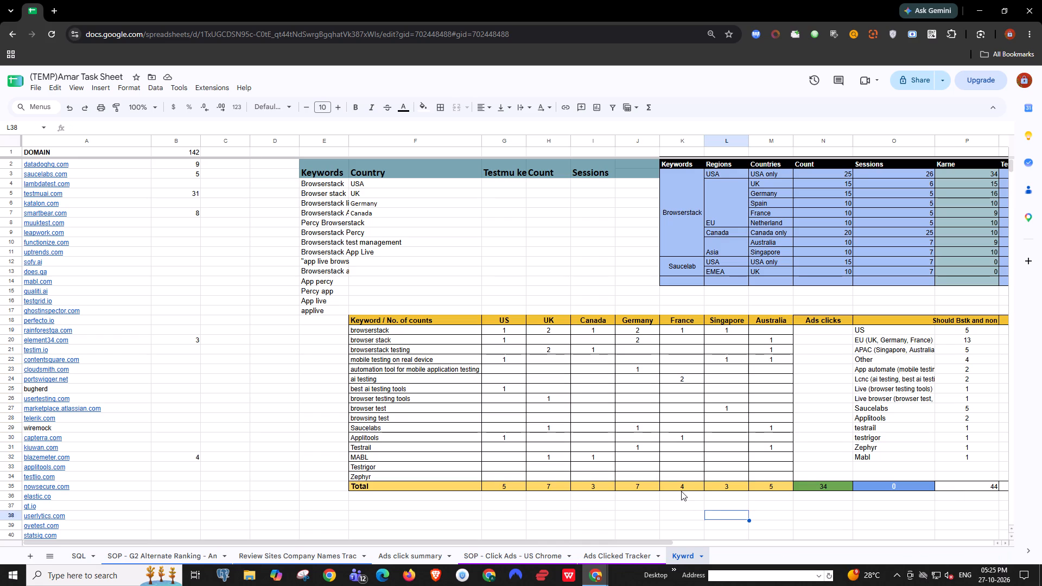
Check the sum of the US counts in the task sheet's keyword table against the USA total in the master copy.
left_click_drag(510, 328, 498, 443)
key("alt+Tab")
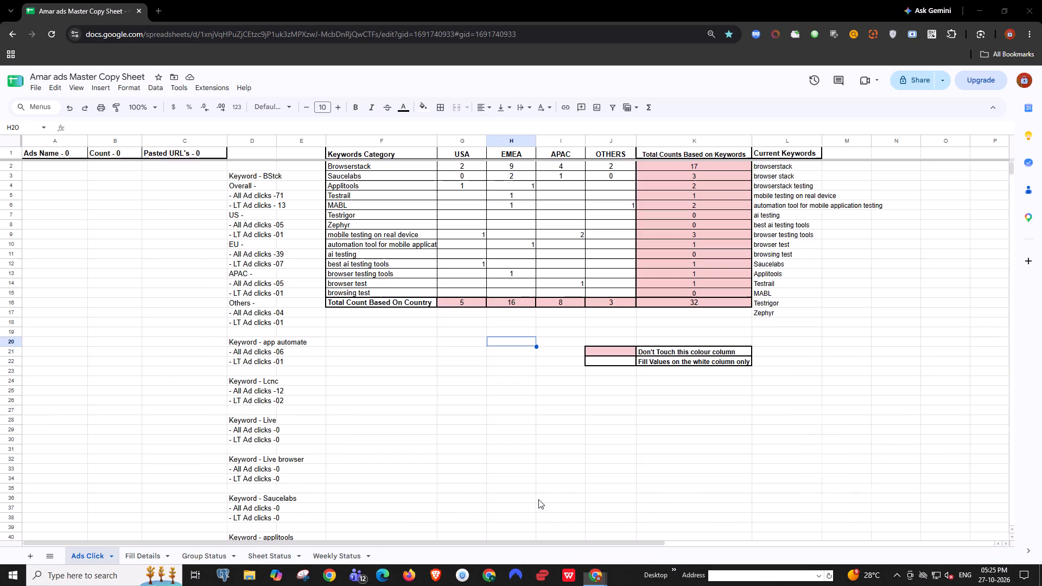
scroll(487, 343, "up", 4)
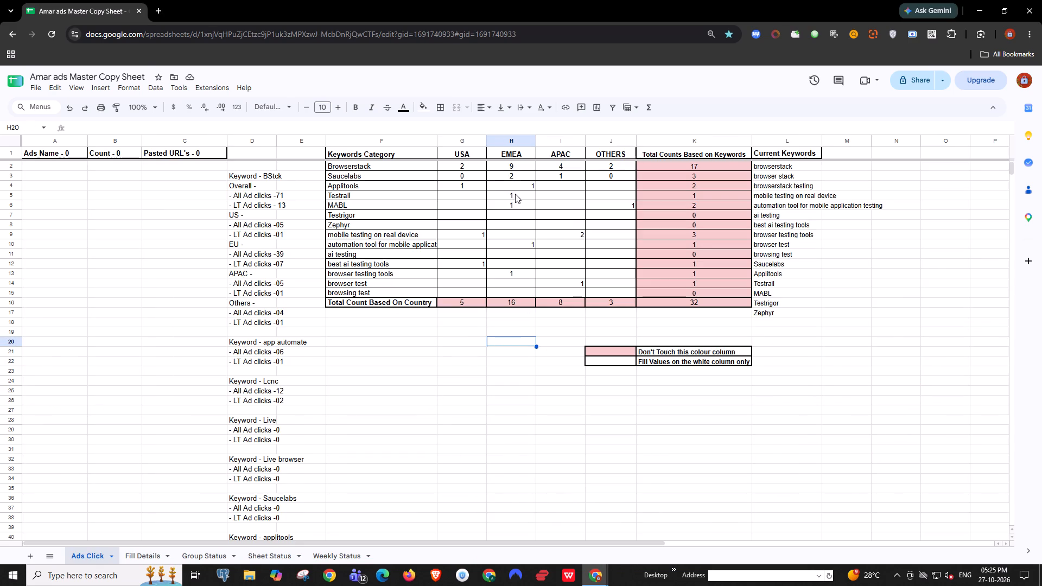
key("alt+Tab")
key("alt+Tab")
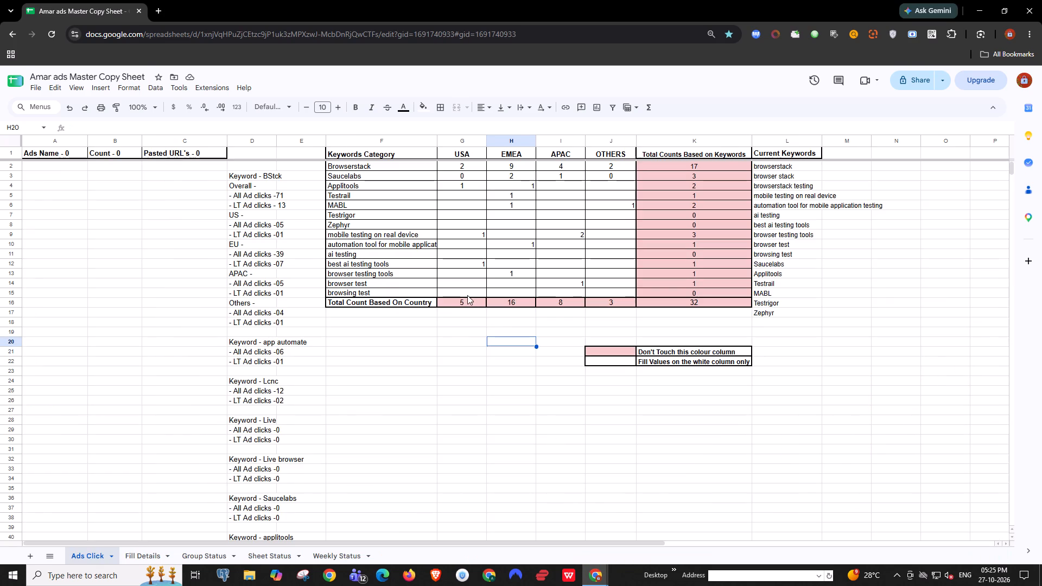
Check the sums of the UK, Germany and France counts in the task sheet against the EMEA total in the master copy.
key("alt+Tab")
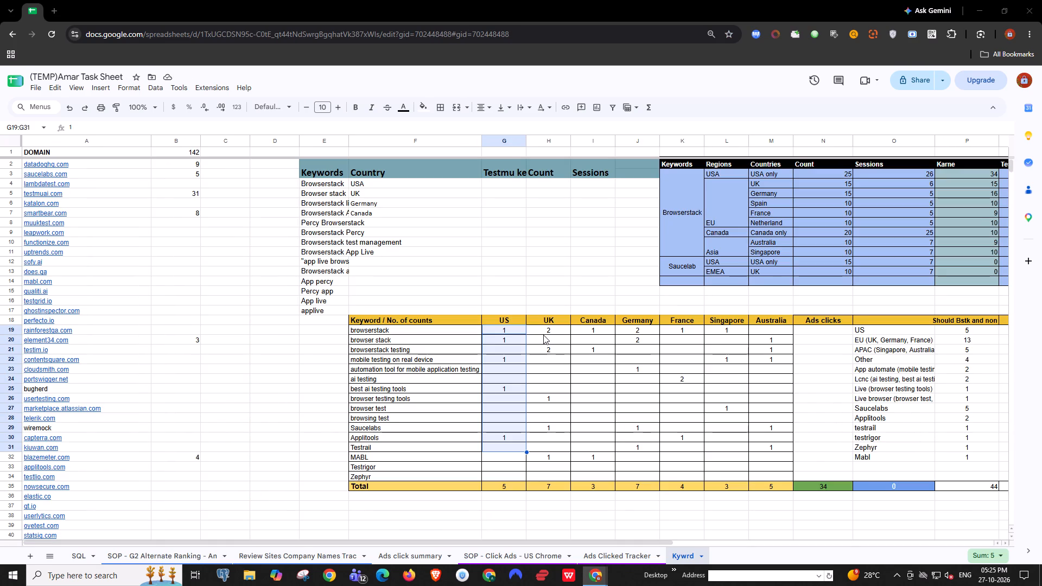
left_click_drag(543, 334, 545, 468)
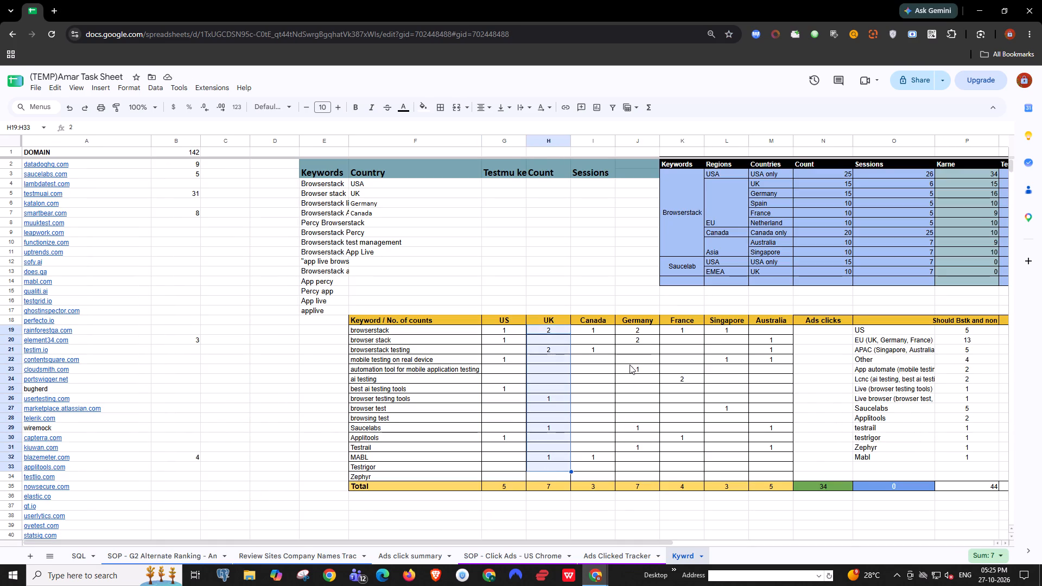
left_click_drag(636, 330, 636, 473)
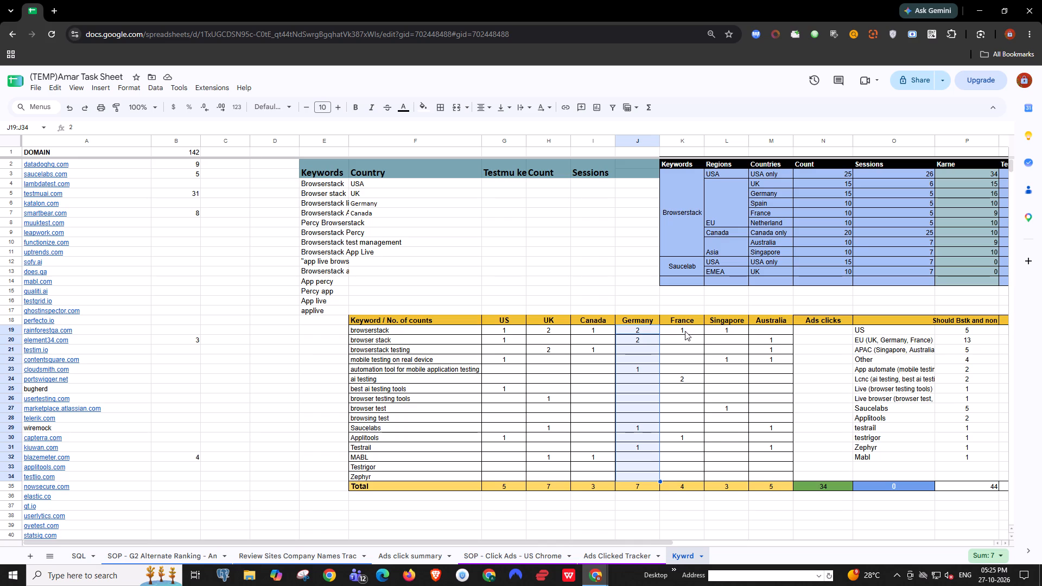
left_click_drag(685, 329, 684, 460)
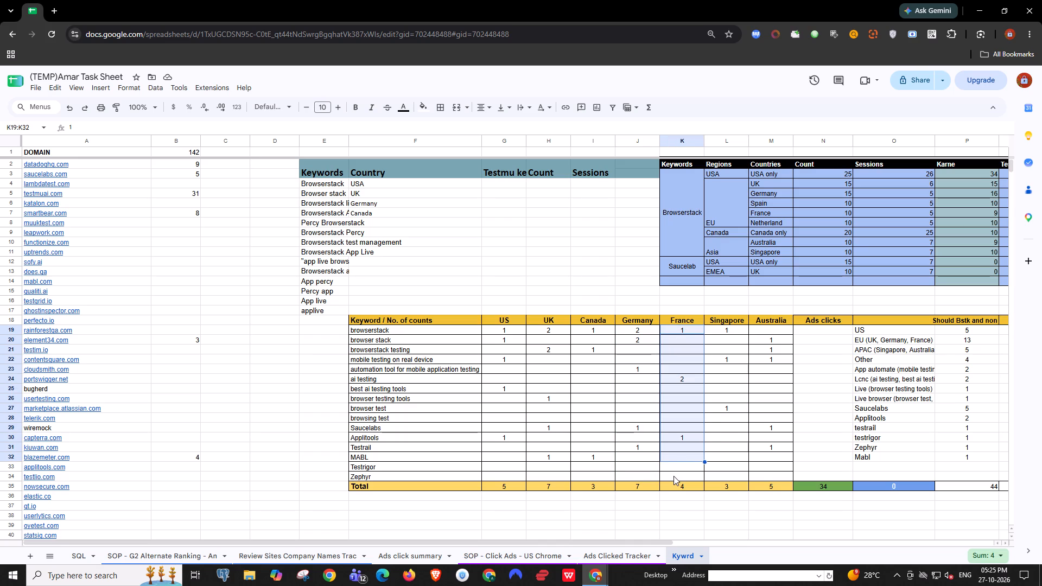
key("alt+Tab")
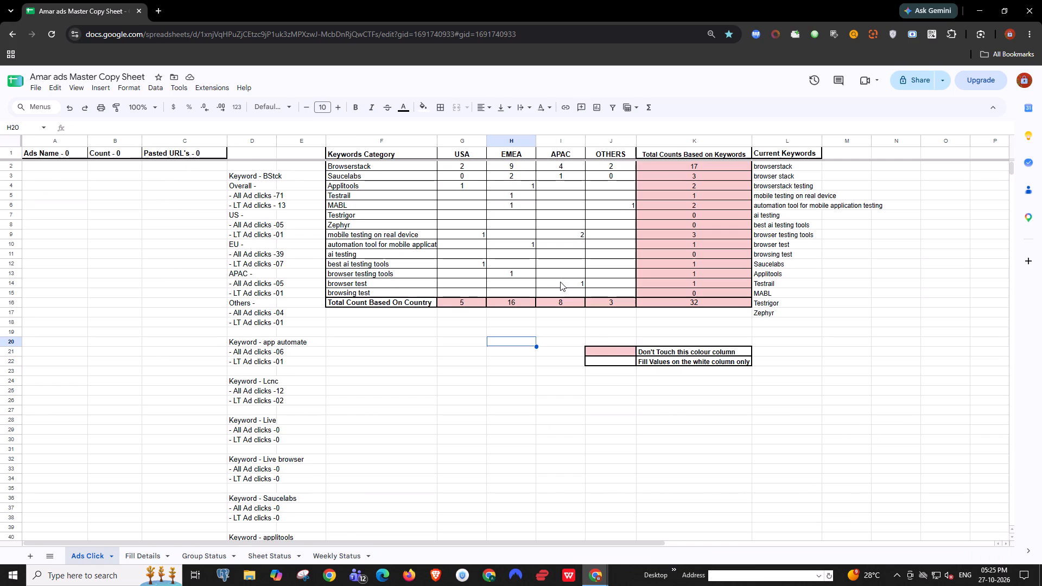
left_click(513, 302)
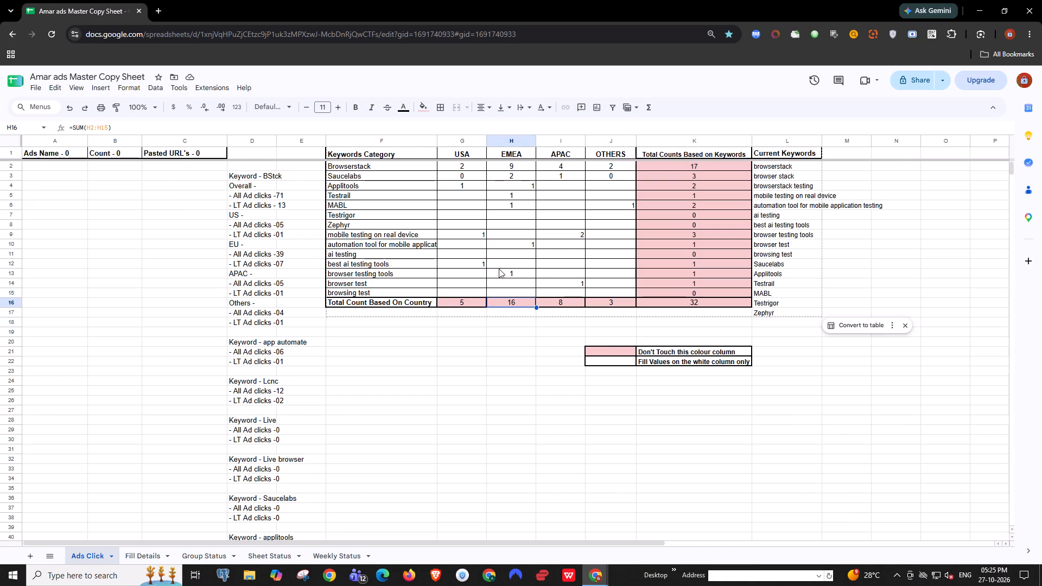
Compare Browserstack's EMEA count in the master copy with the UK, Germany and France counts of the three browserstack keywords in the task sheet.
left_click(513, 166)
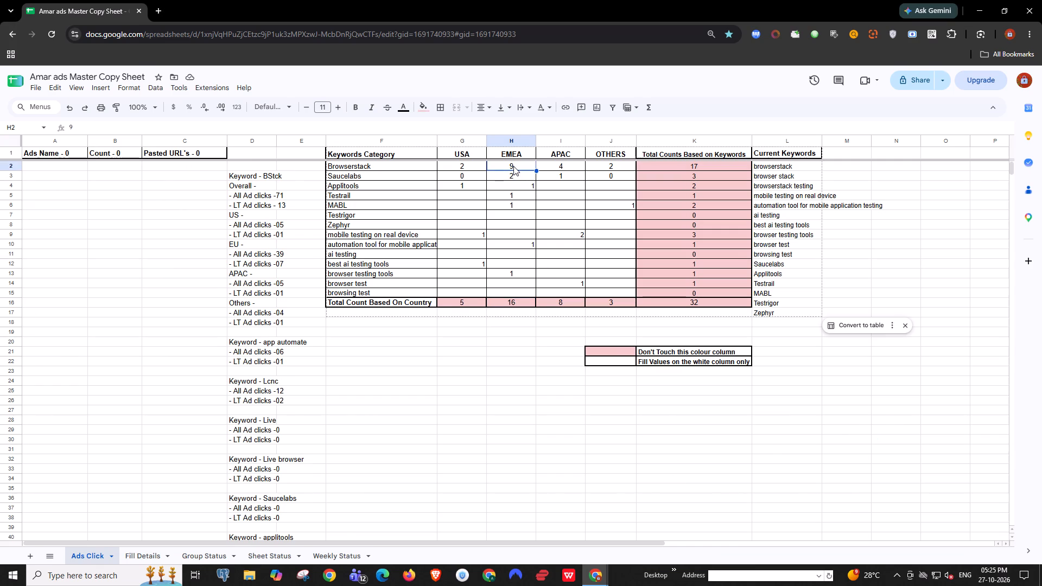
key("alt+Tab")
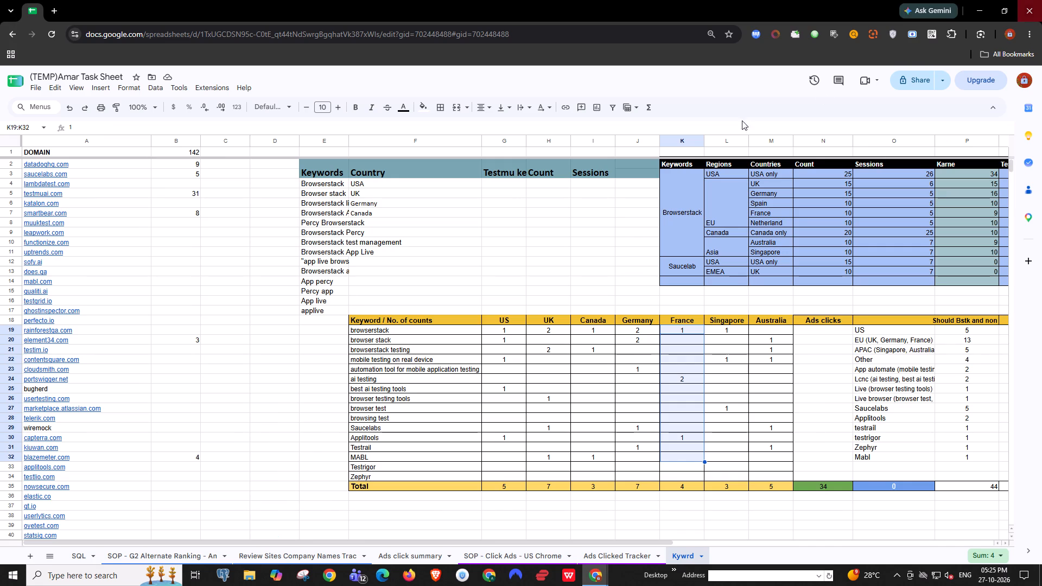
left_click_drag(545, 328, 544, 347)
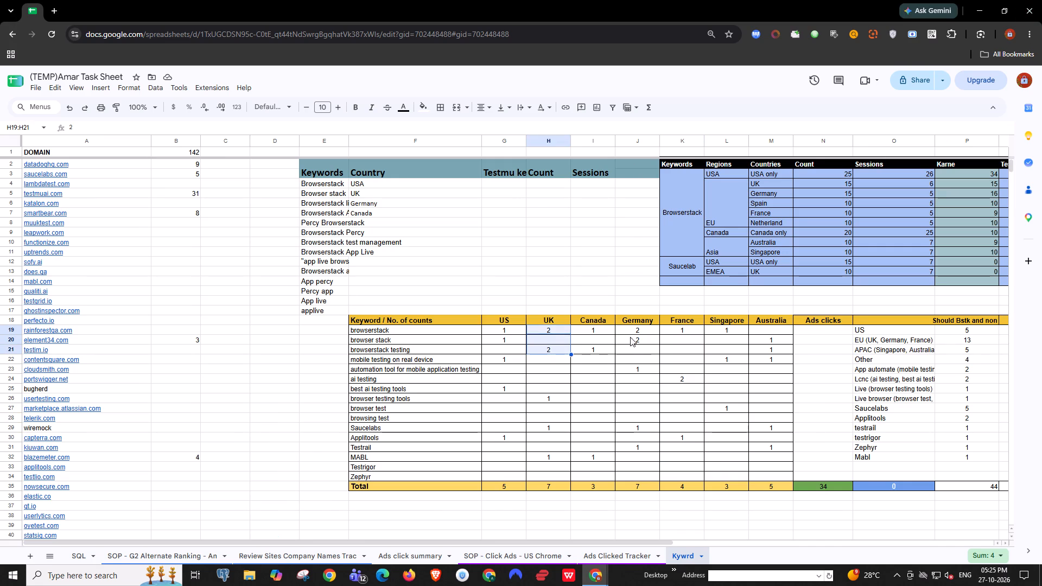
left_click_drag(630, 330, 631, 346)
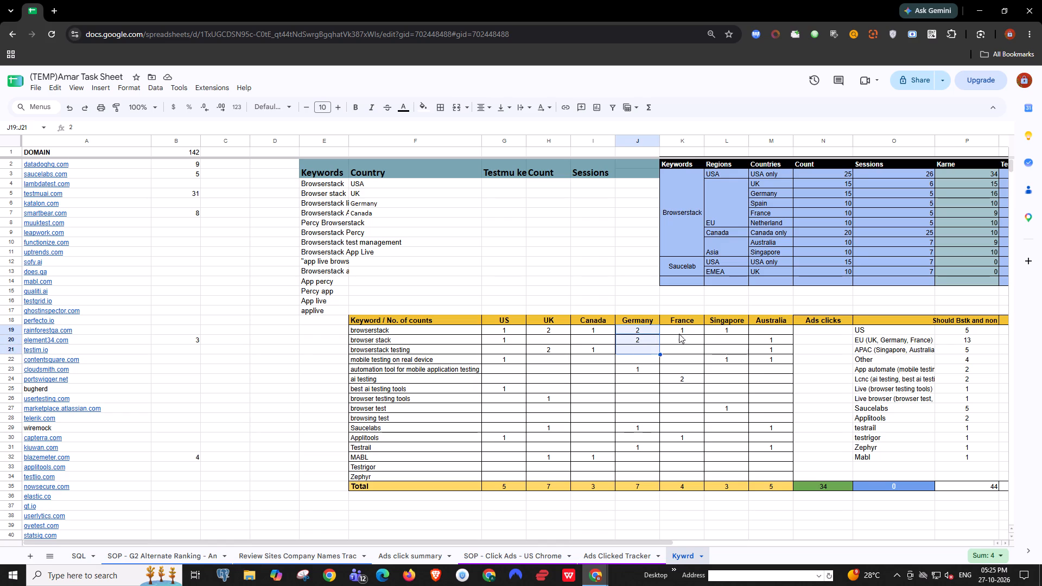
left_click(680, 332)
key("alt+Tab")
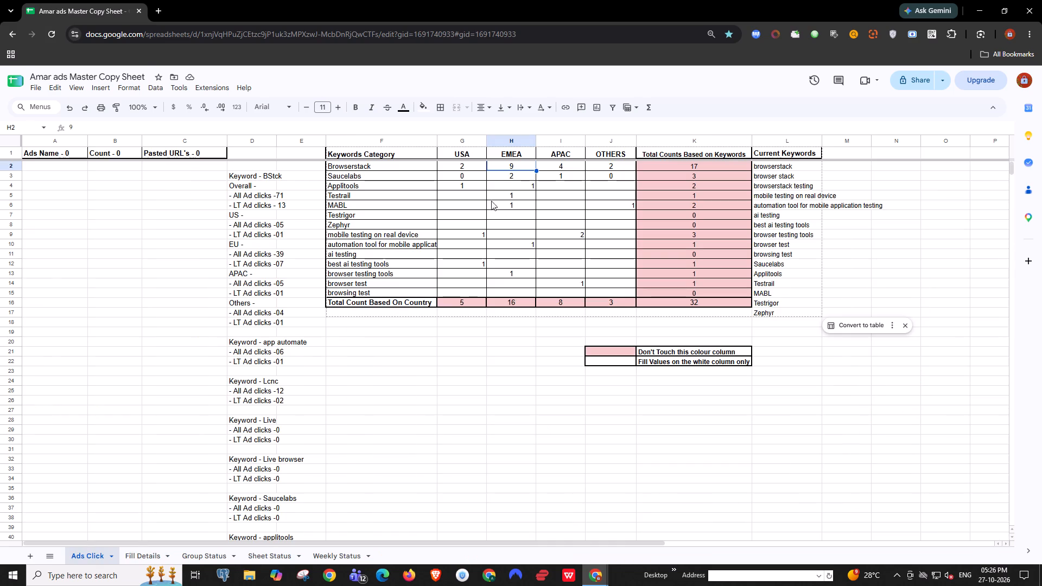
Compare the EMEA counts of Saucelabs and Applitools in the master copy with their European country counts in the task sheet.
left_click(513, 180)
key("alt+Tab")
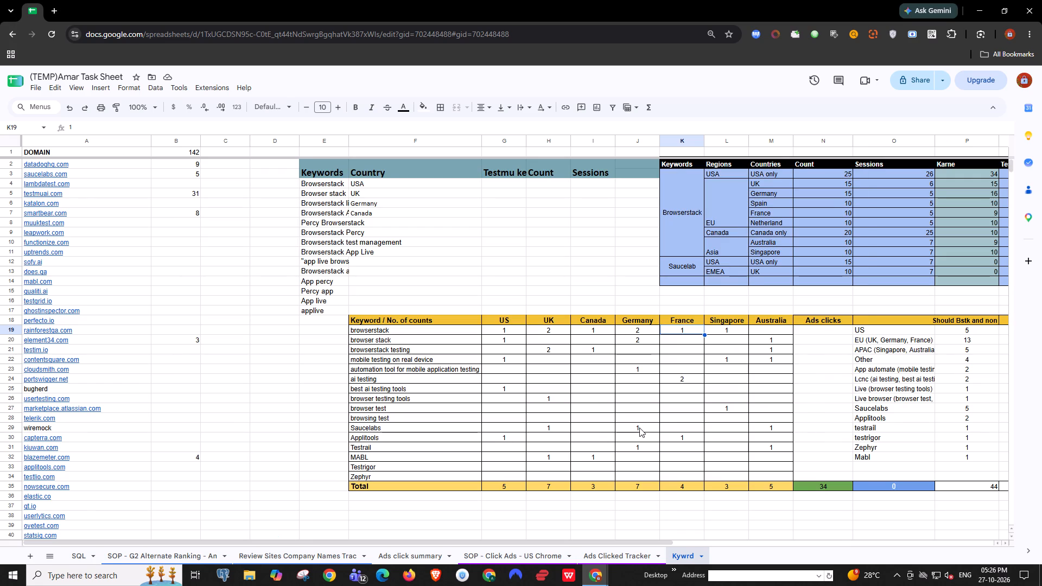
key("alt+Tab")
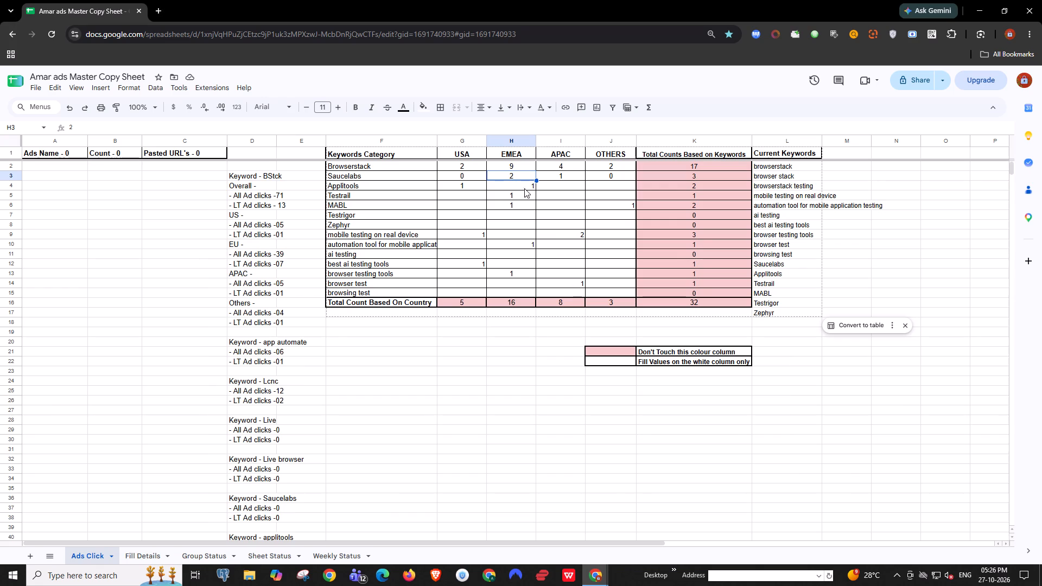
left_click(518, 185)
key("alt+Tab")
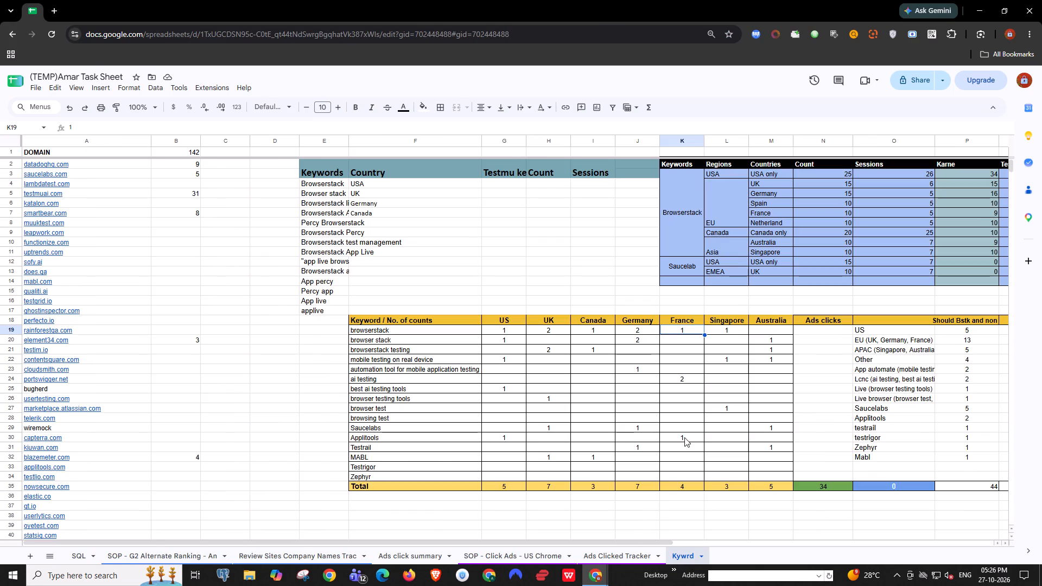
key("alt+Tab")
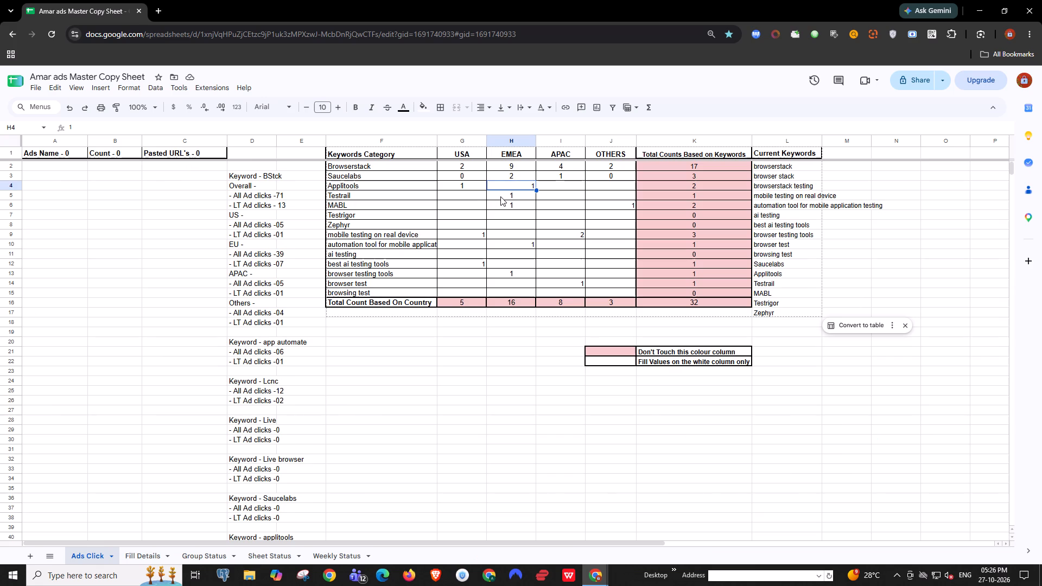
Compare the EMEA counts of Testrail and MABL in the master copy with their country counts in the task sheet.
left_click(501, 196)
key("alt+Tab")
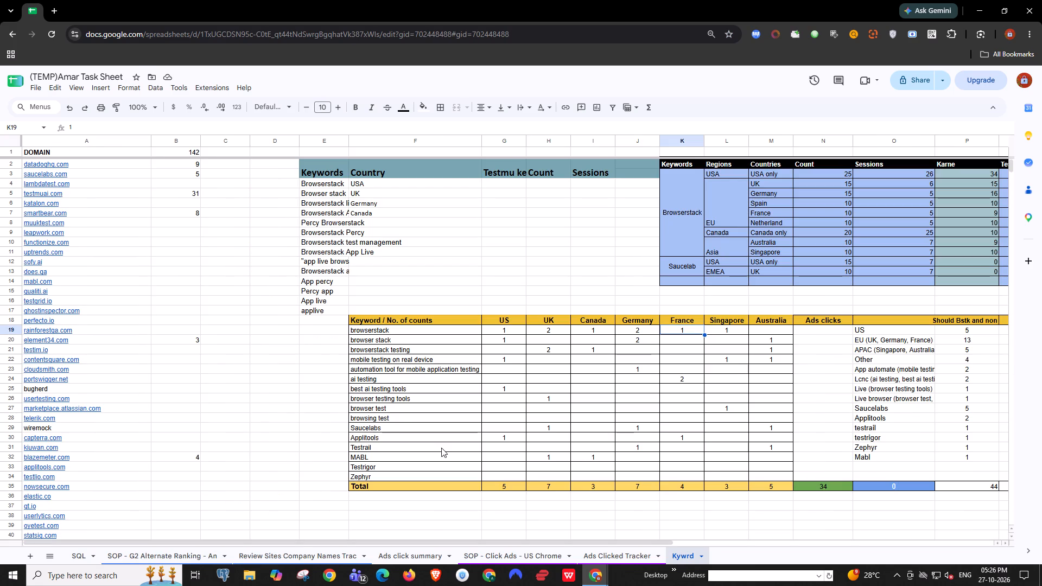
left_click(643, 448)
key("alt+Tab")
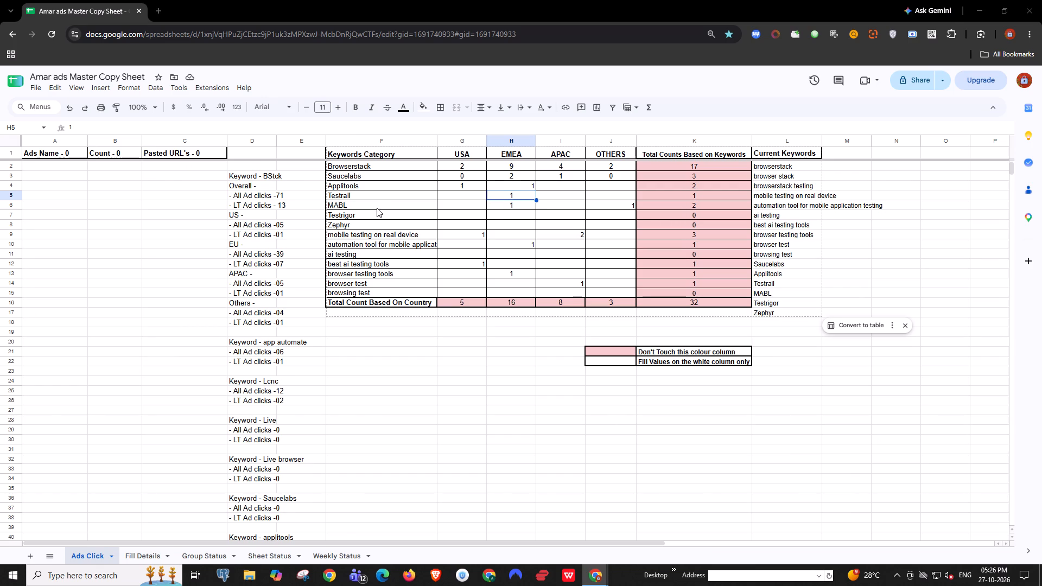
left_click(377, 208)
left_click(512, 208)
key("alt+Tab")
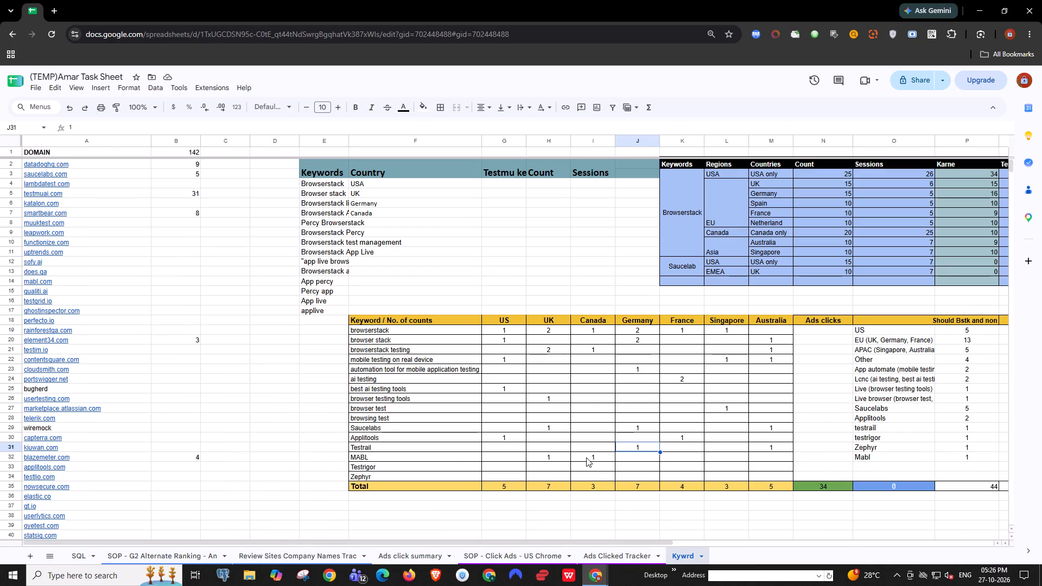
key("alt+Tab")
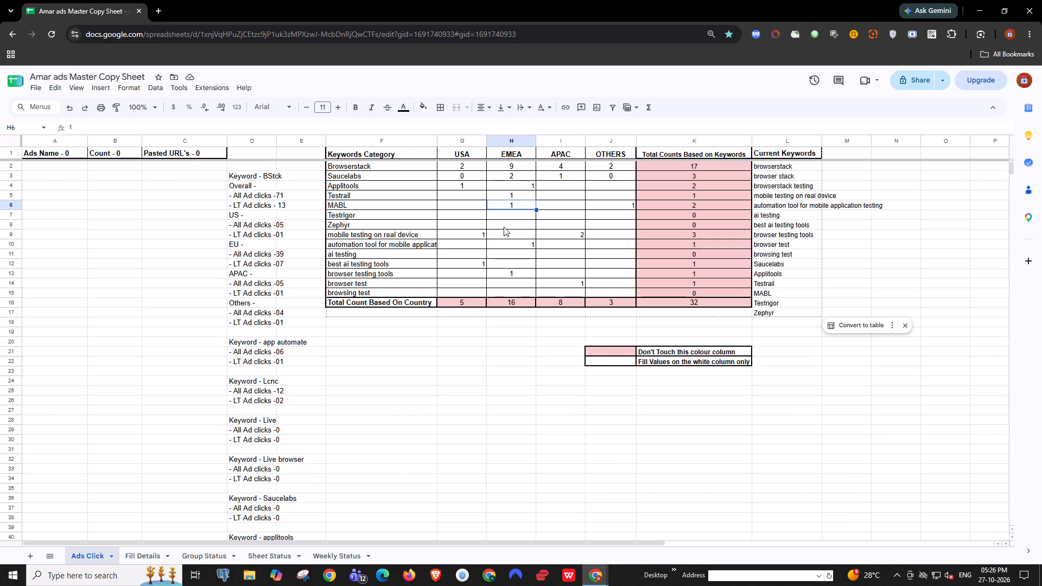
key("alt+Tab")
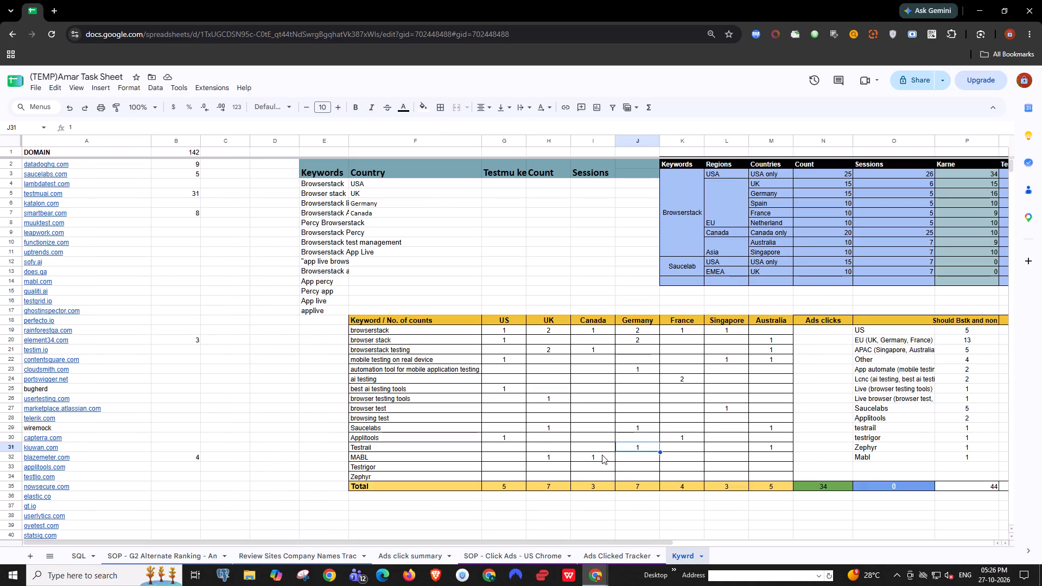
left_click(592, 458)
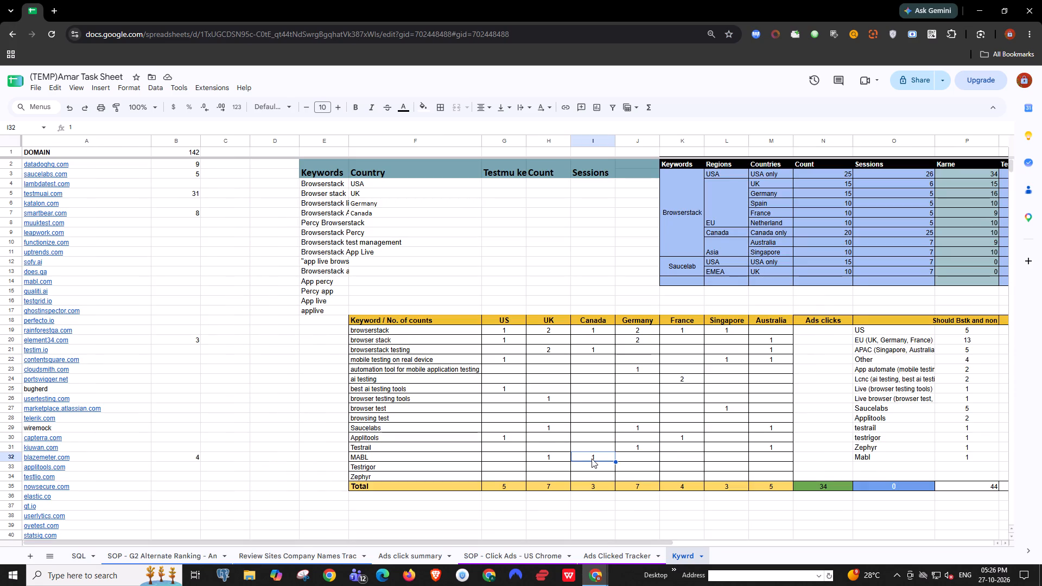
left_click(549, 458)
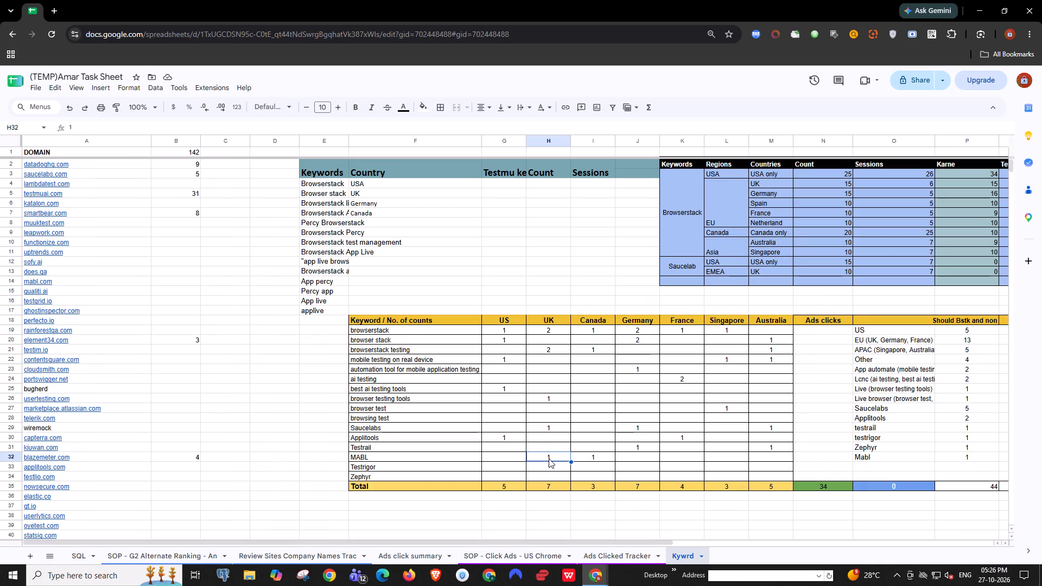
left_click(639, 445)
key("alt+Tab")
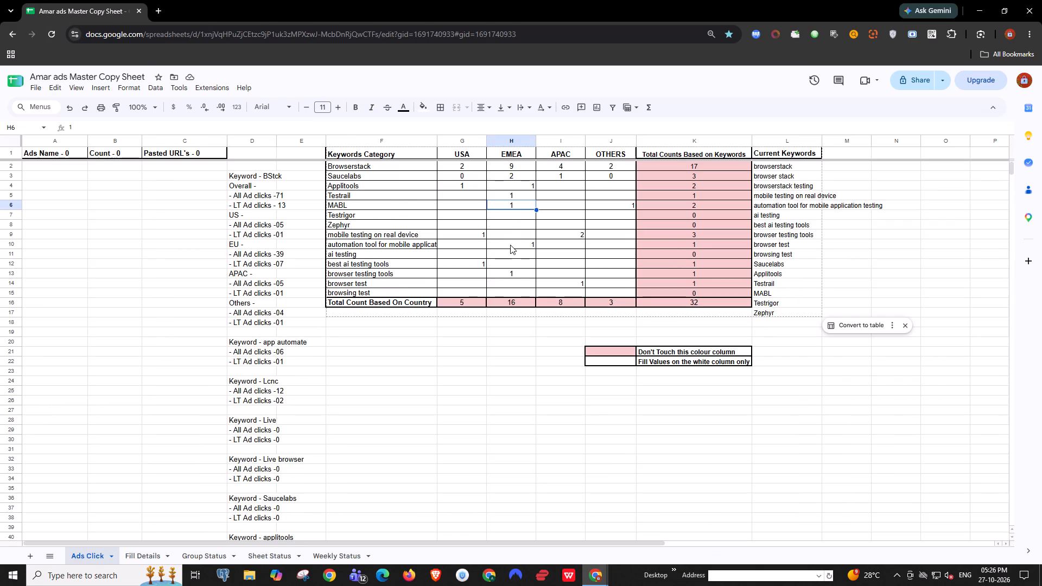
Check France's count for ai testing in the task sheet and set its EMEA count to 2 in the master copy.
key("alt+Tab")
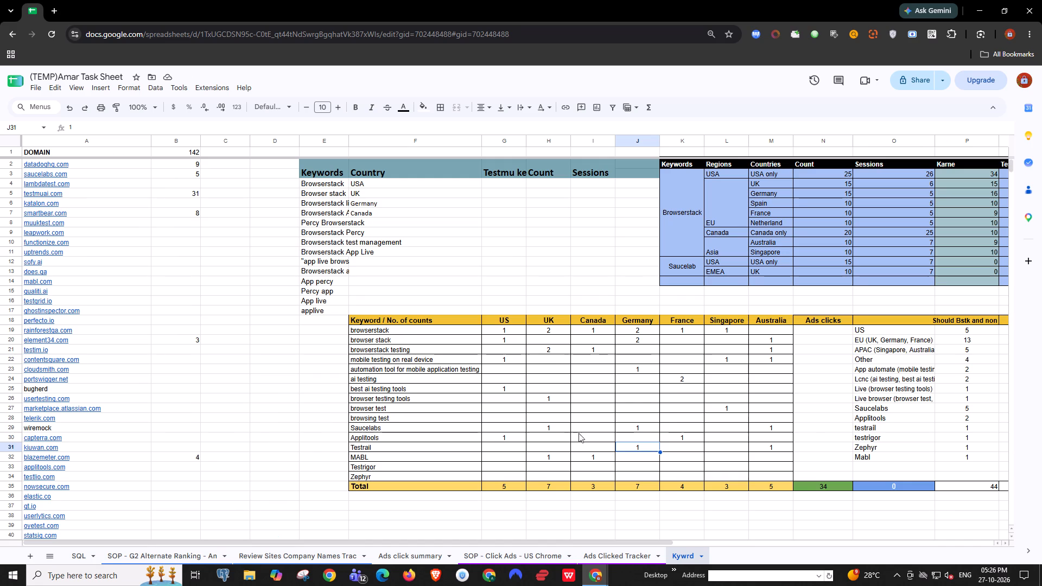
left_click(682, 379)
key("alt+Tab")
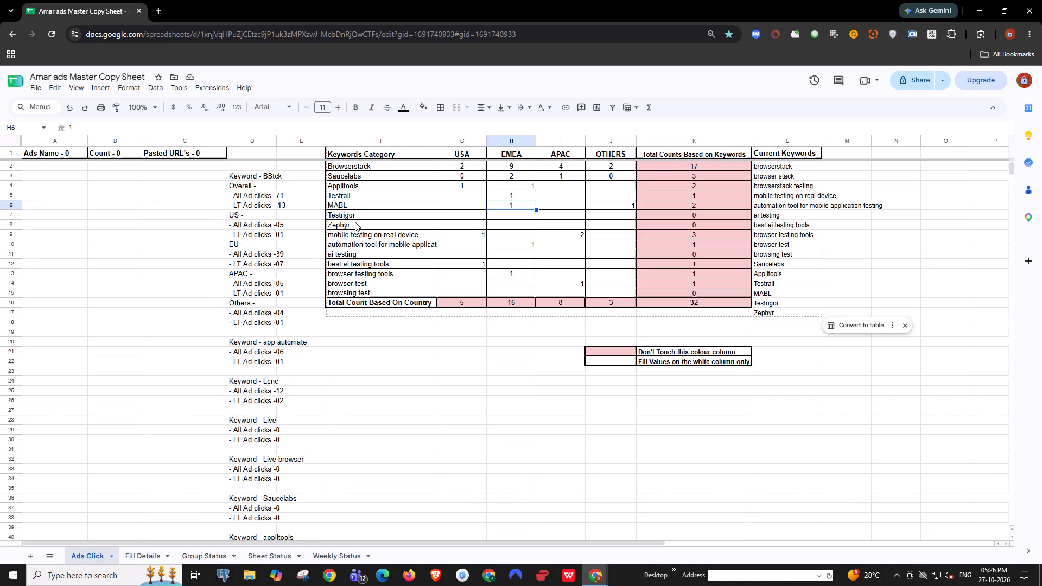
left_click(518, 257)
key("2")
key("Return")
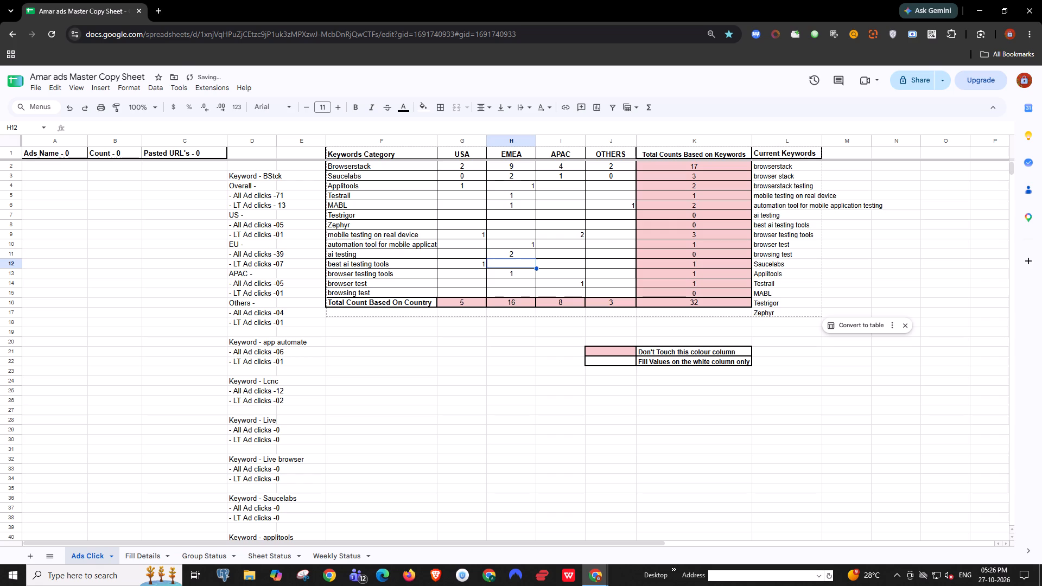
left_click(475, 389)
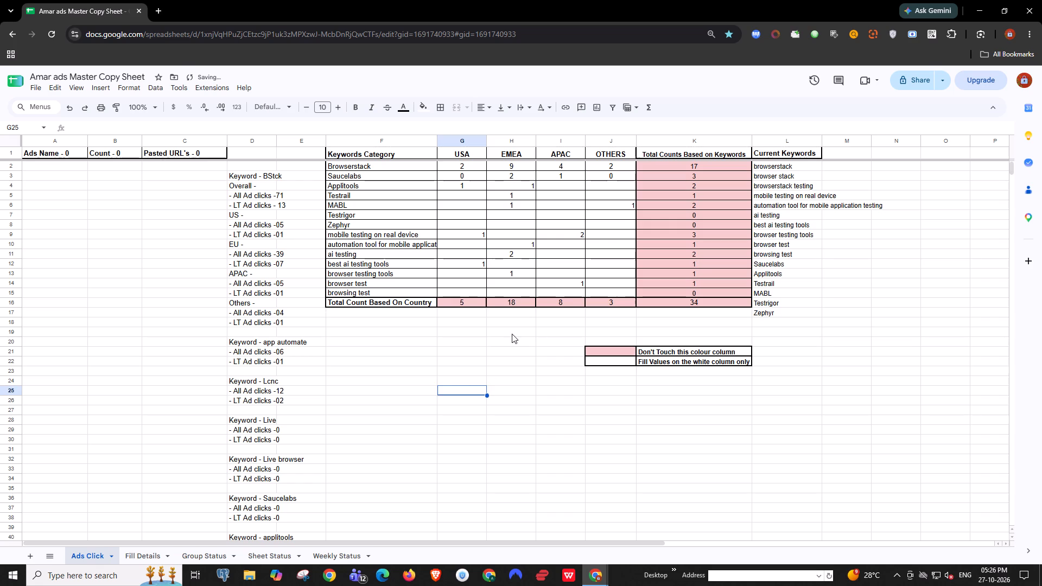
scroll(427, 360, "up", 4)
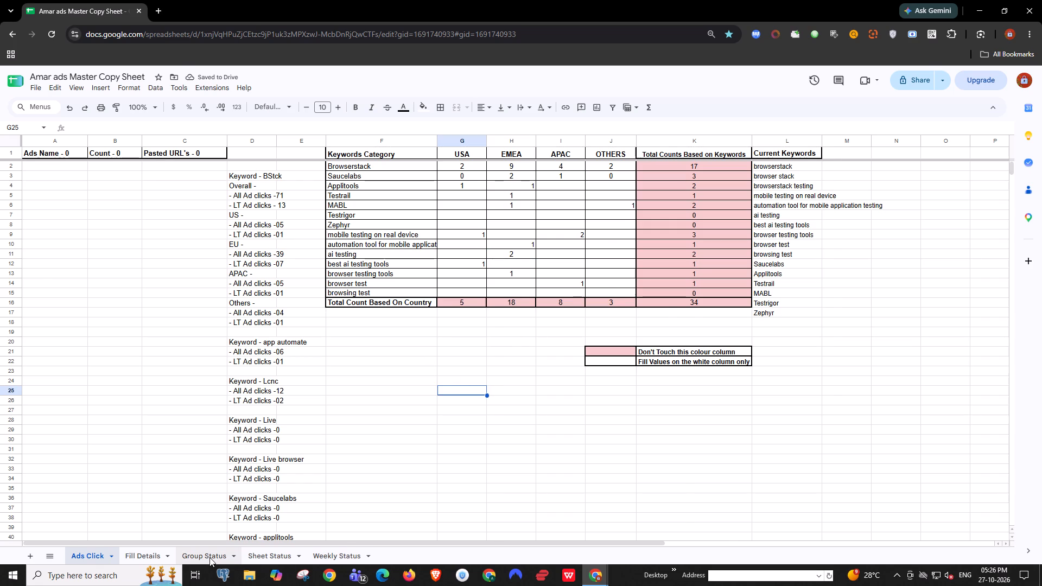
Open the Group Status sheet of the master copy at its first rows.
left_click(209, 557)
scroll(436, 209, "up", 3)
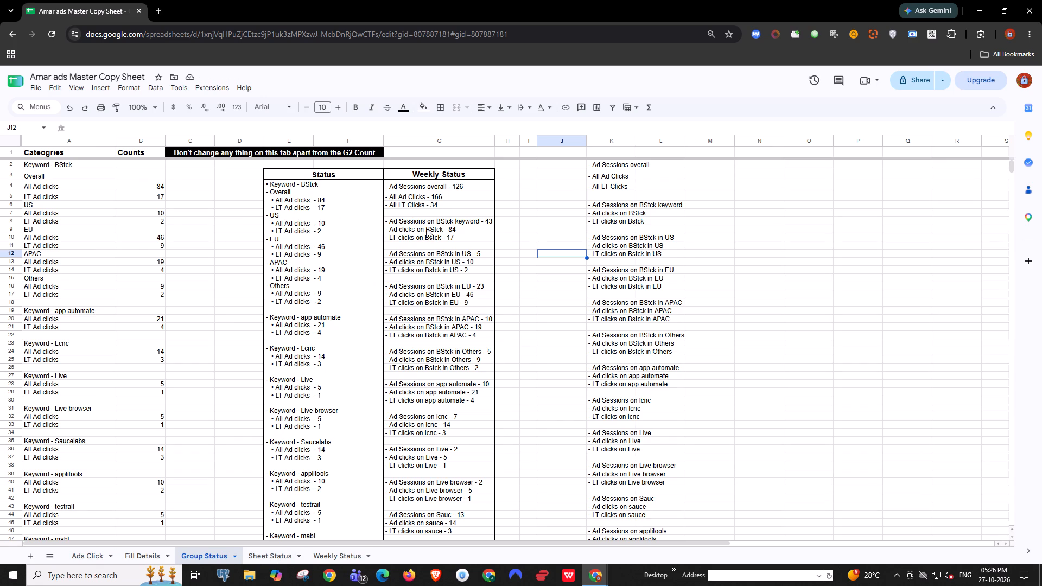
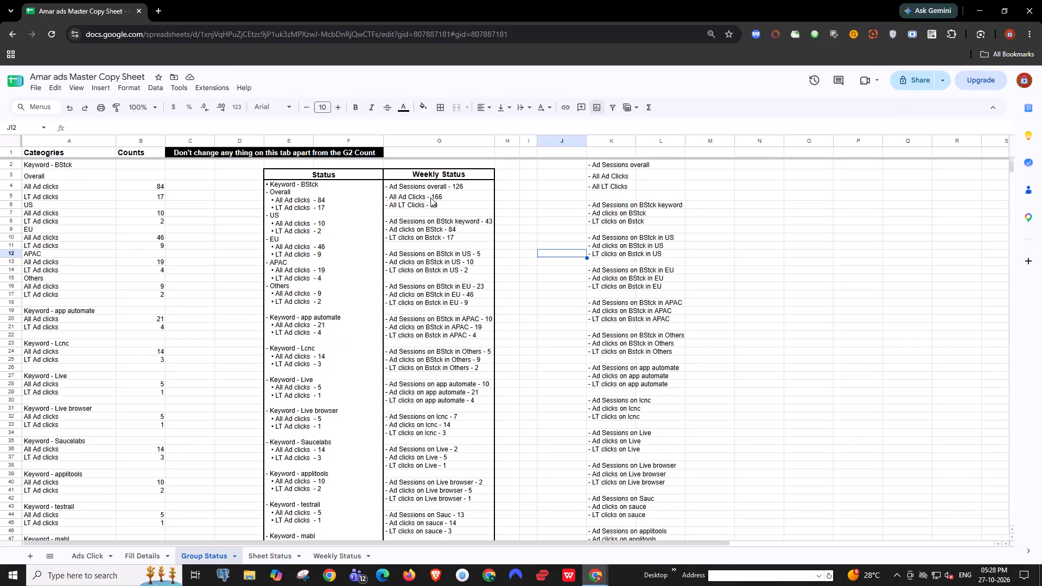
Copy the Group Status sheet's Weekly Status entries through G2 Comparisons and paste them as values under 27-Oct-2026 in the Weekly Status sheet.
left_click_drag(430, 186, 458, 528)
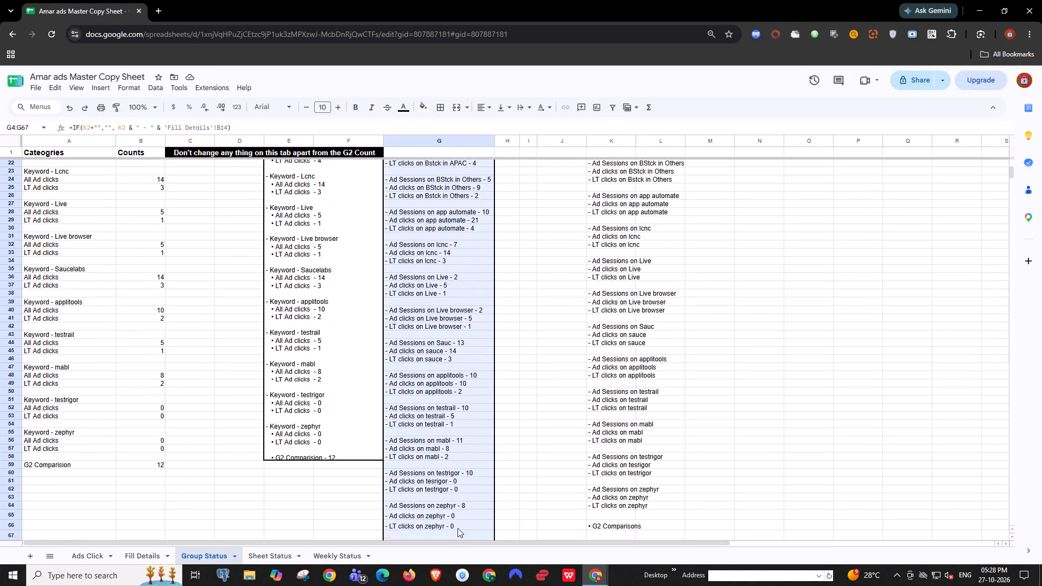
left_click_drag(458, 528, 455, 441)
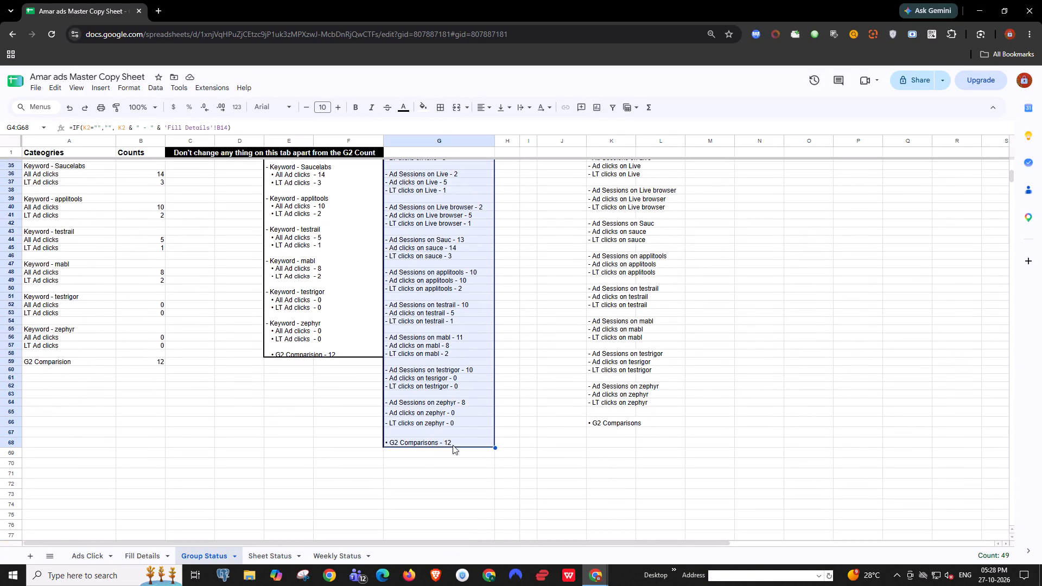
key("ctrl+c")
key("ctrl+c")
key("alt+Tab")
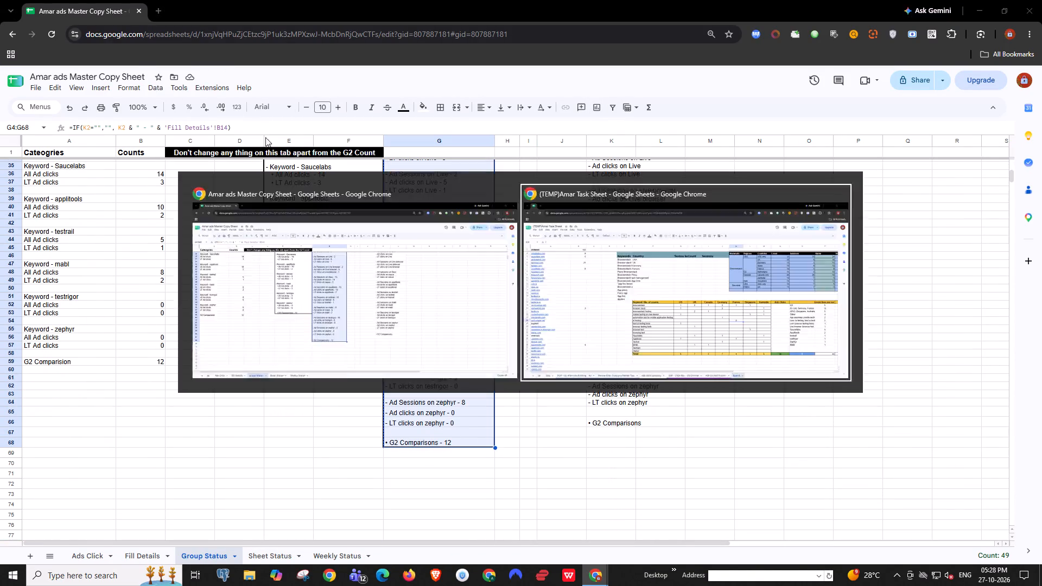
key("alt+Tab")
left_click(345, 551)
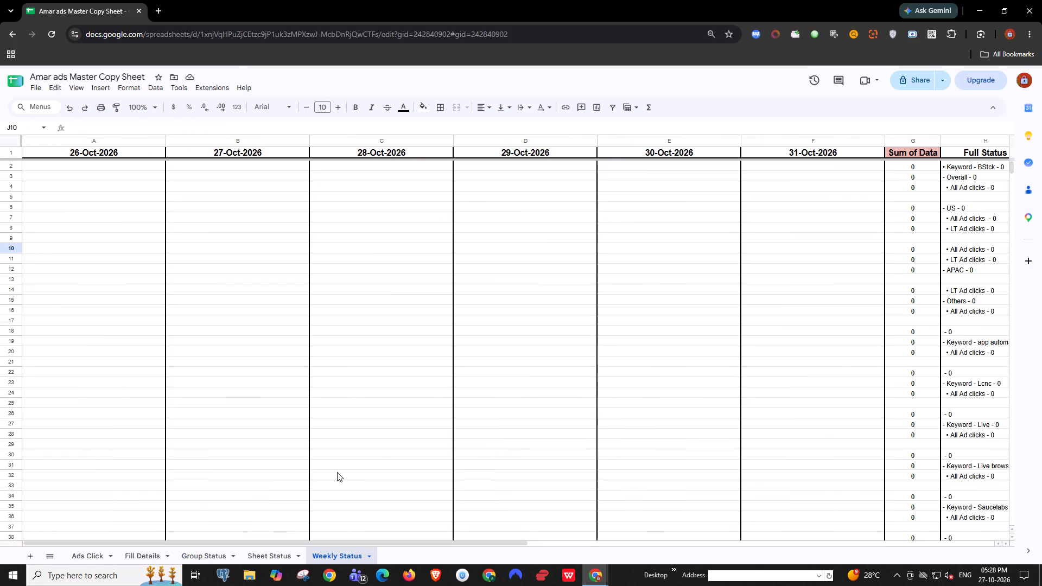
scroll(294, 129, "up", 5)
left_click(259, 165)
scroll(258, 176, "up", 4)
key("ctrl+v")
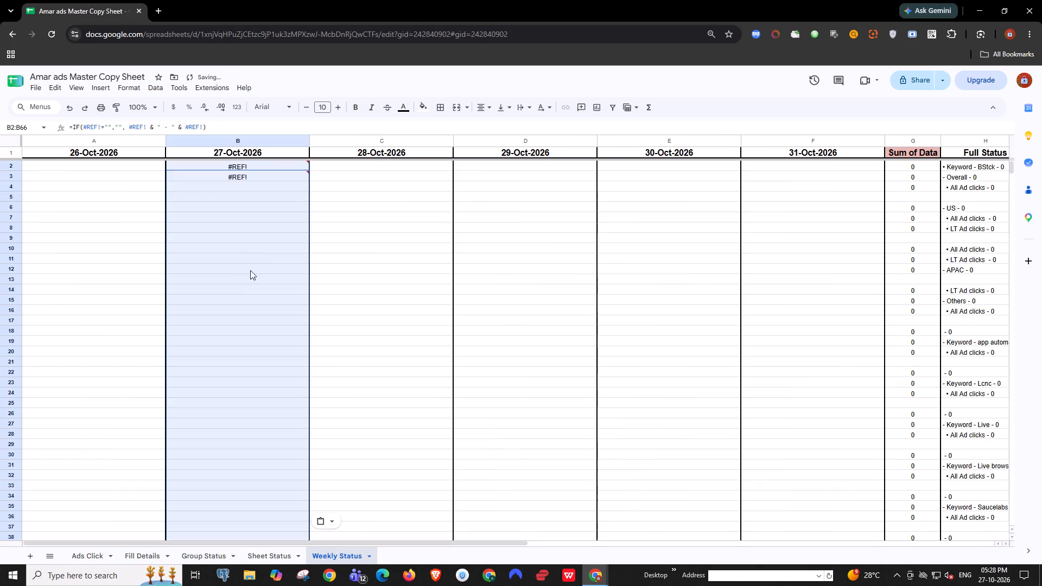
key("ctrl+z")
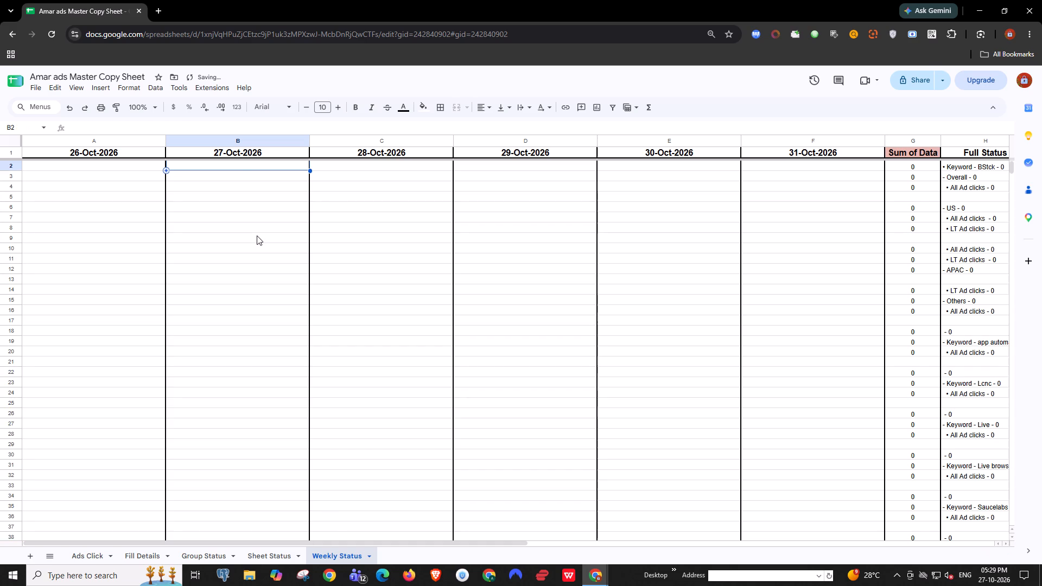
key("ctrl+shift+v")
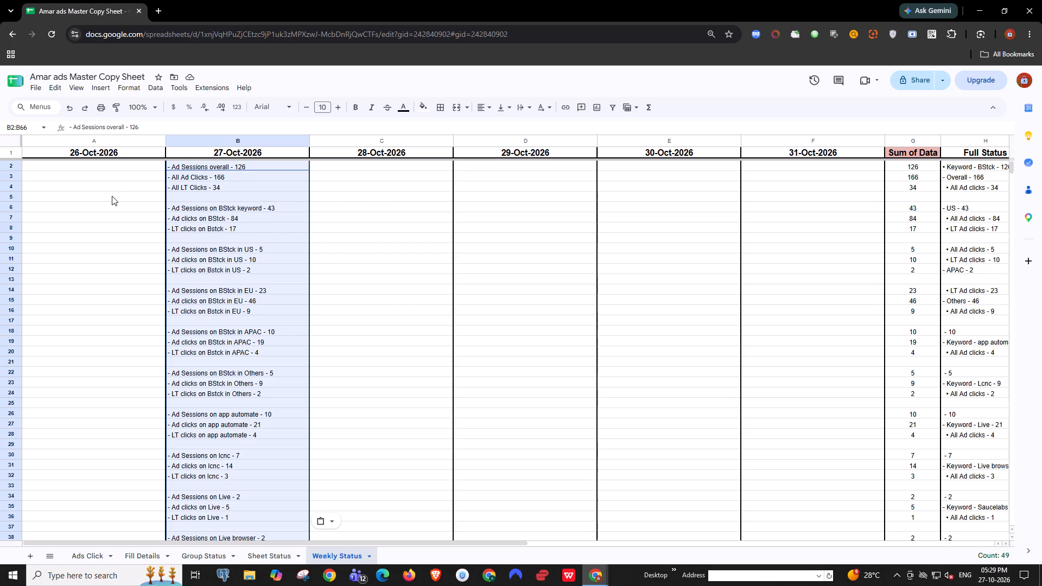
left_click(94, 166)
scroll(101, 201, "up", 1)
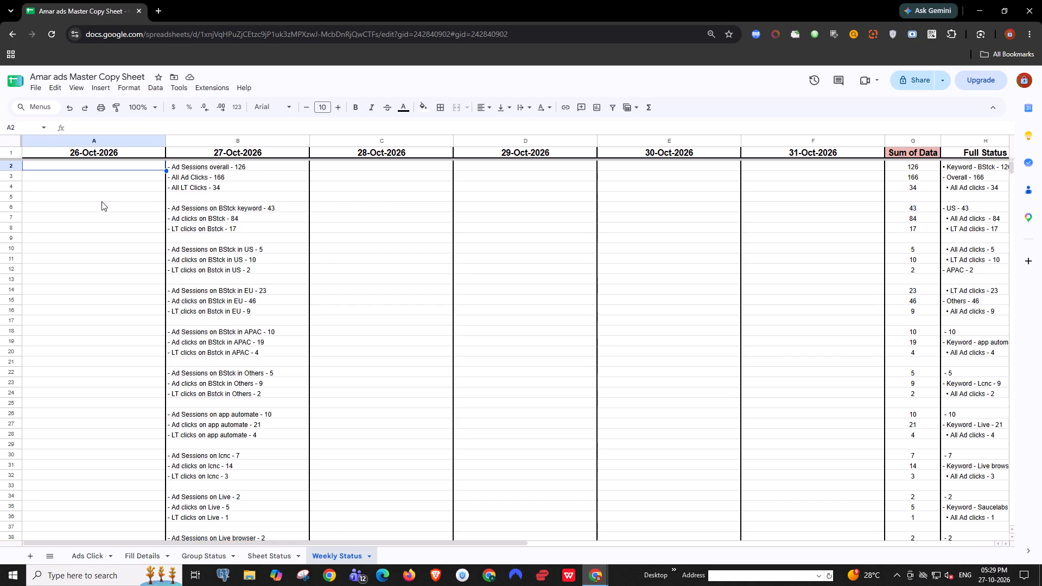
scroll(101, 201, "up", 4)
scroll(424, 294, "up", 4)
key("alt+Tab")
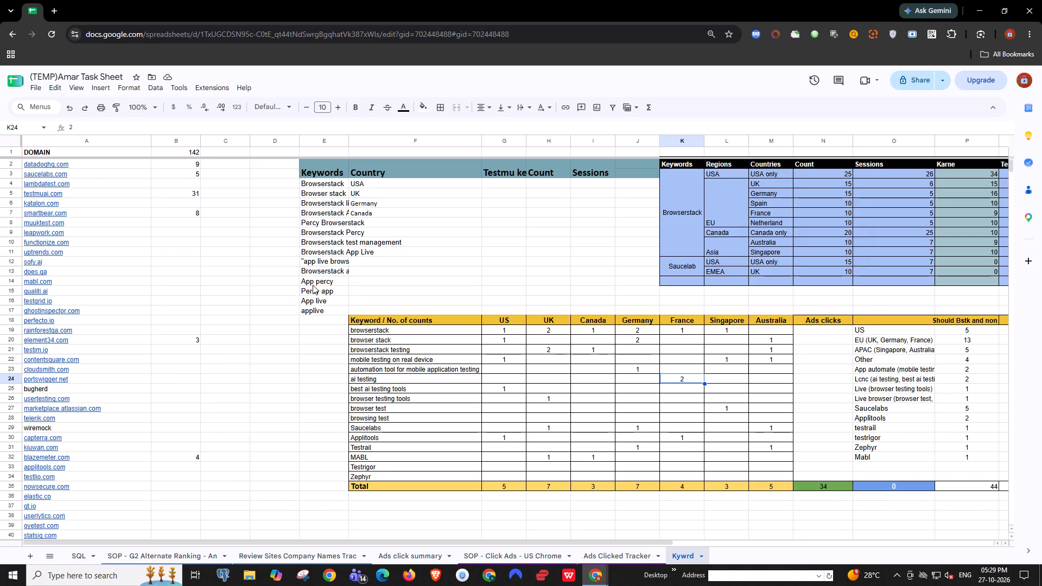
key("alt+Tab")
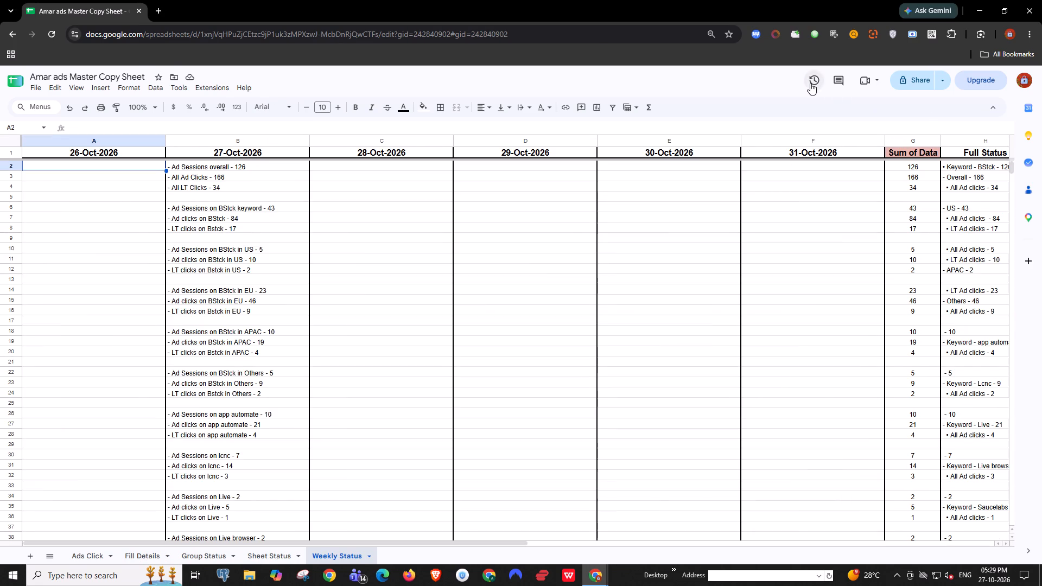
Open the master copy's version history and review the 26-Oct-2026 column in the October 26, 5:56 PM version.
left_click(808, 82)
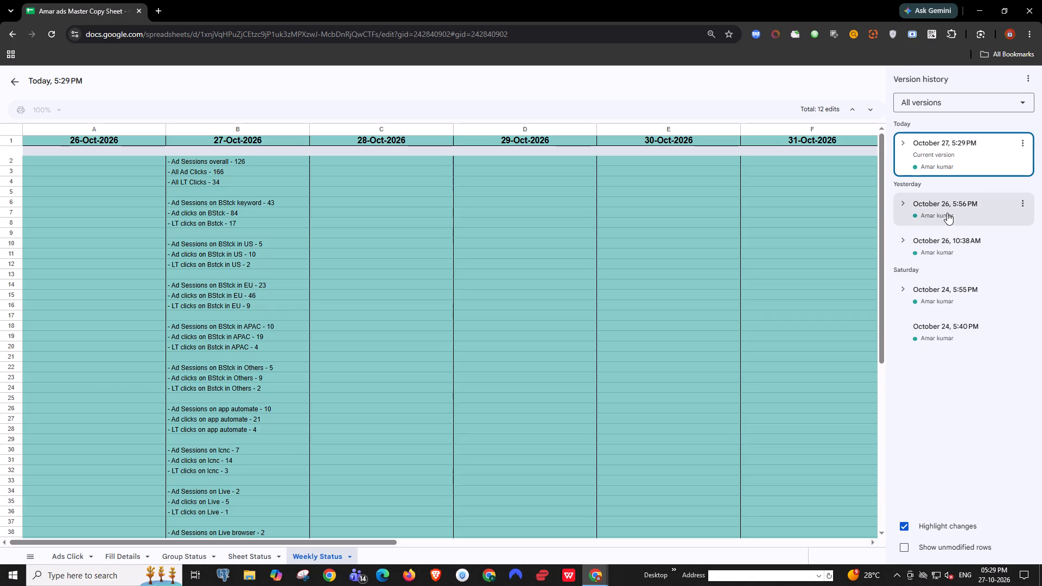
left_click(946, 209)
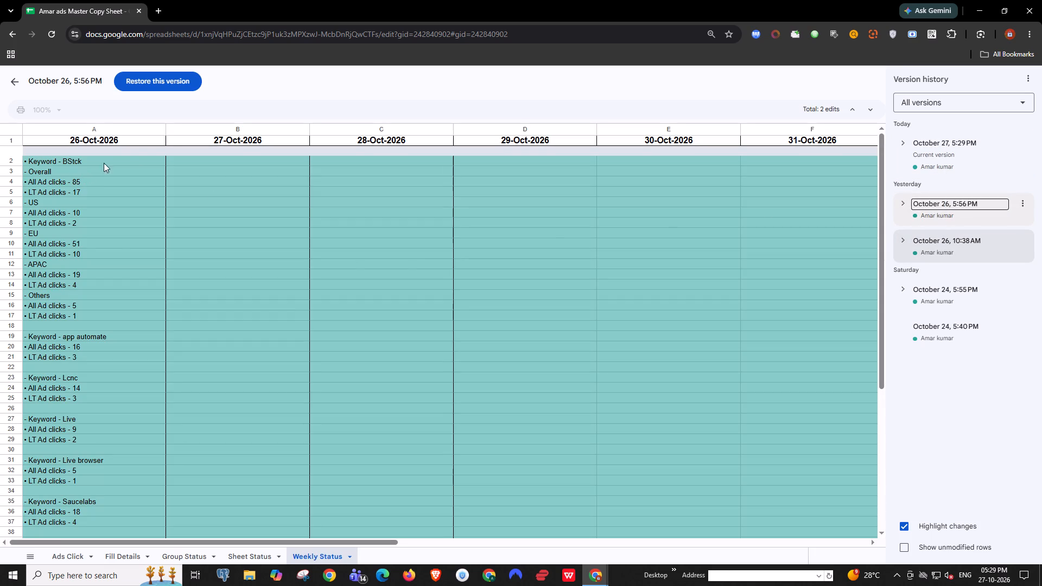
scroll(121, 254, "down", 5)
scroll(103, 366, "down", 9)
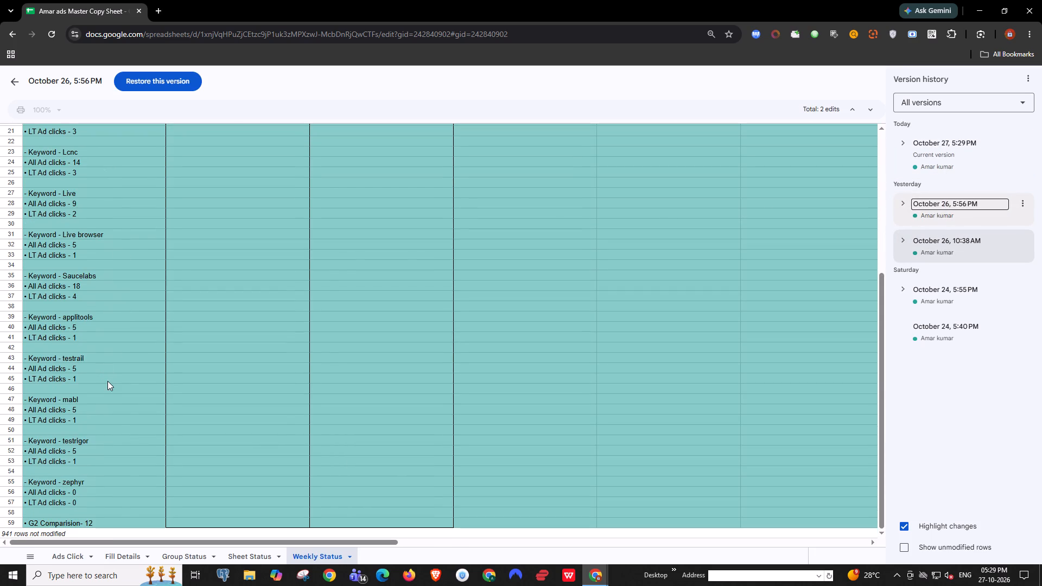
scroll(96, 379, "up", 13)
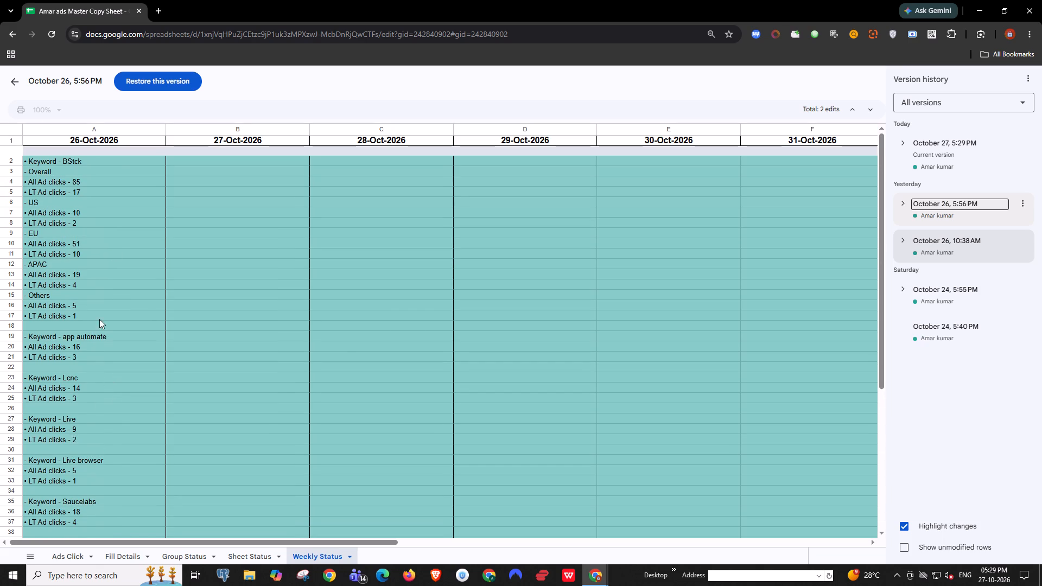
Open a new browser tab in the task sheet's window and activate its address bar.
key("alt+Tab")
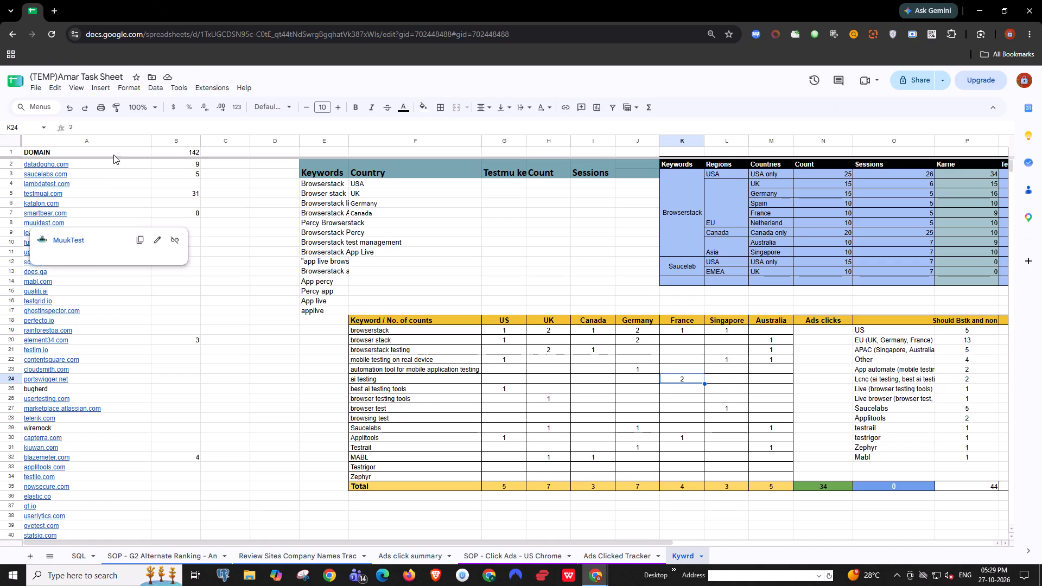
left_click(52, 2)
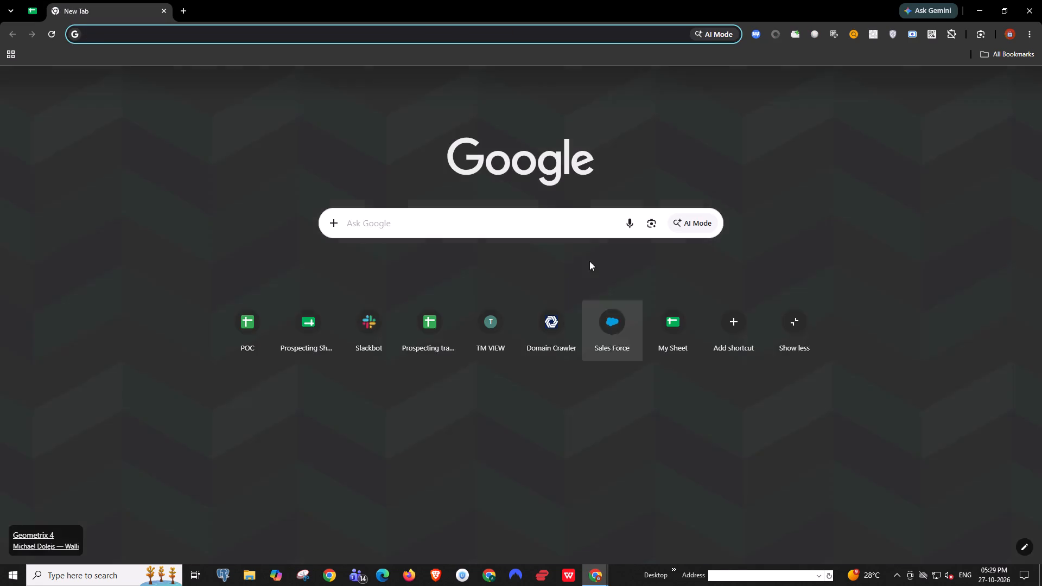
left_click(183, 35)
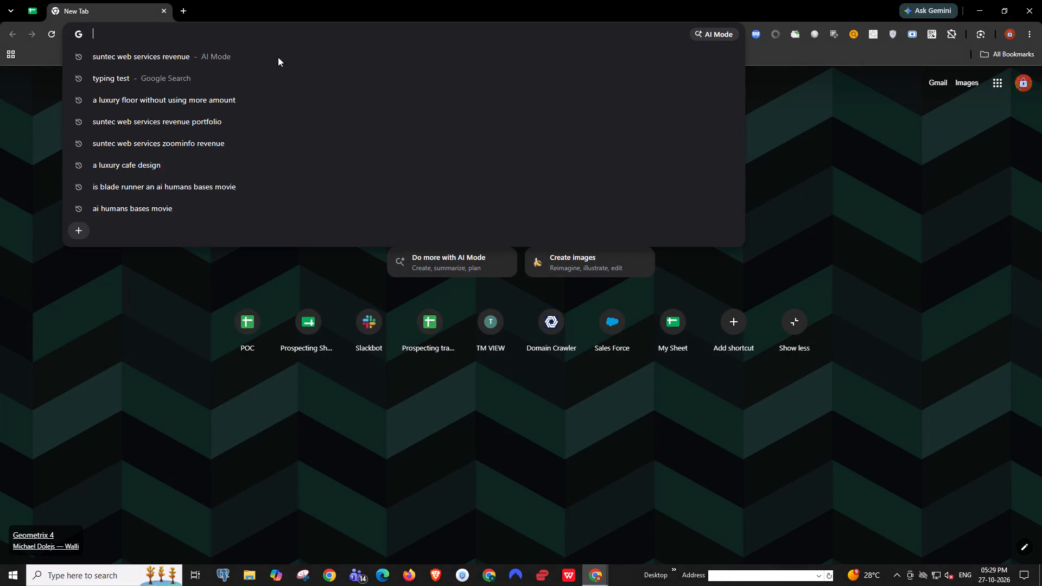
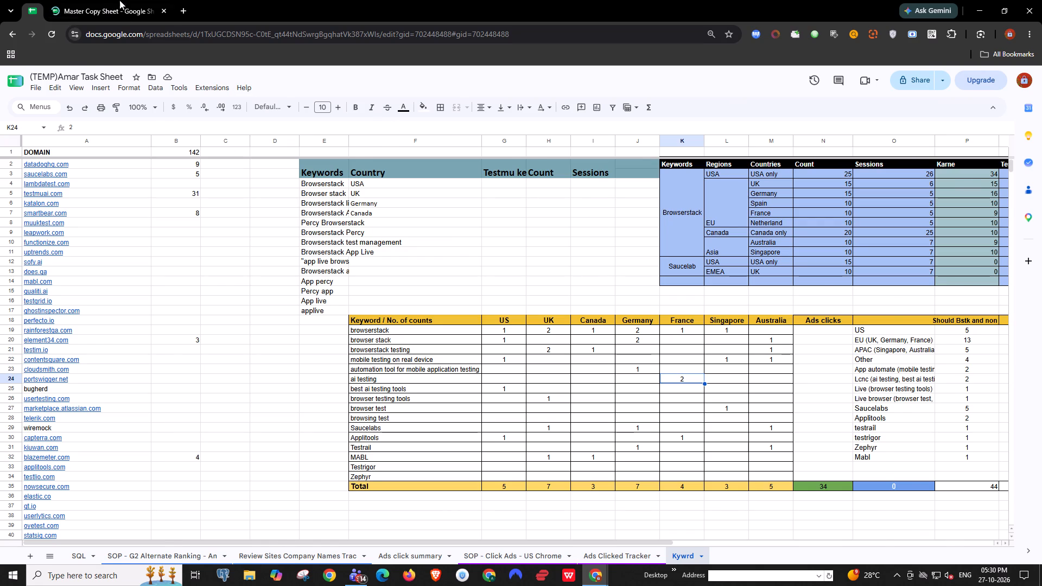
In the Master Copy Sheet's Group Status sheet, select the Weekly Status entries from Ad Sessions overall through G2 Comparisons (G4:G68).
left_click(116, 0)
left_click(206, 551)
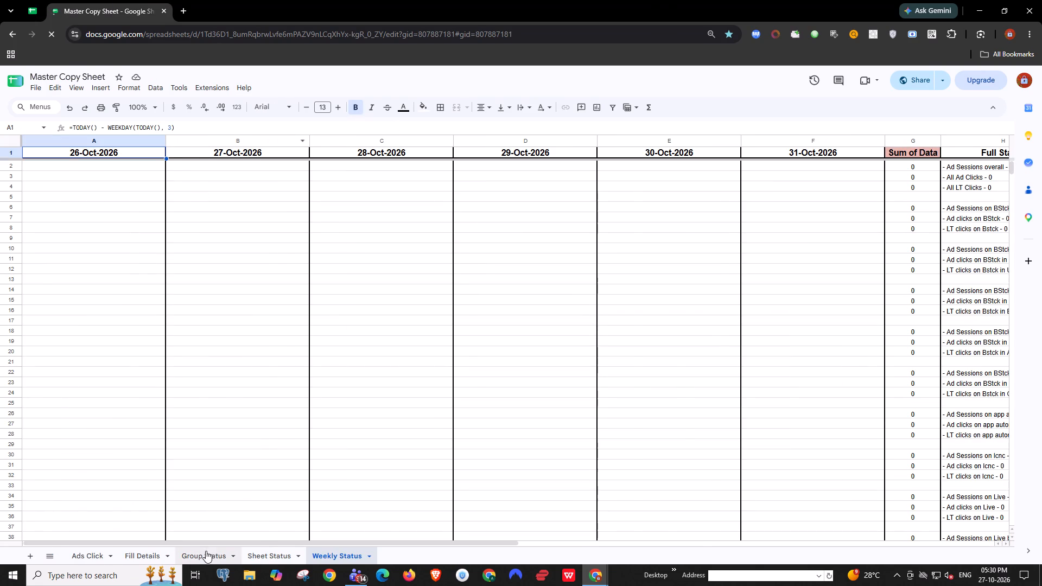
left_click(439, 193)
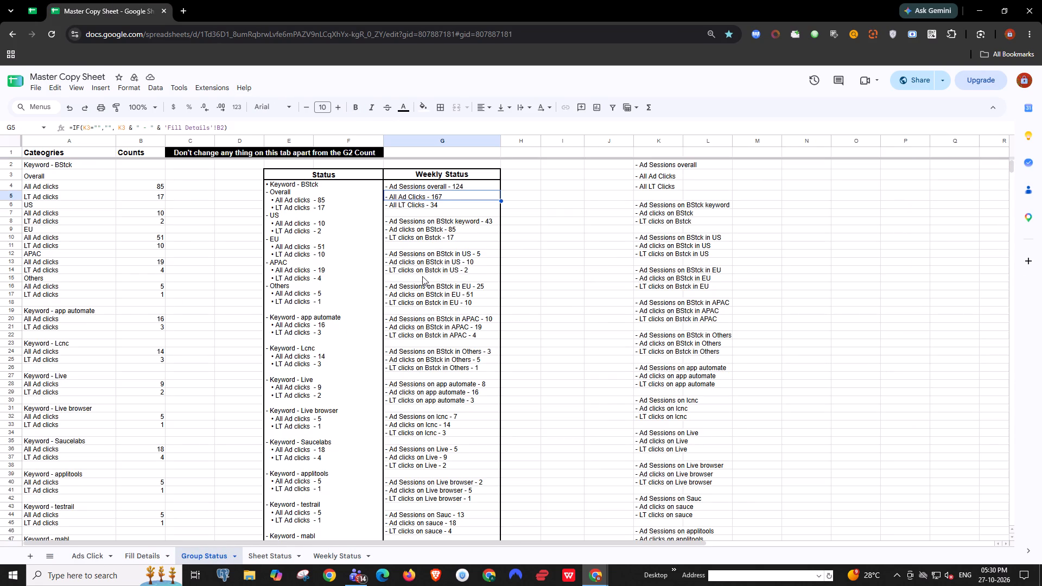
left_click(449, 184)
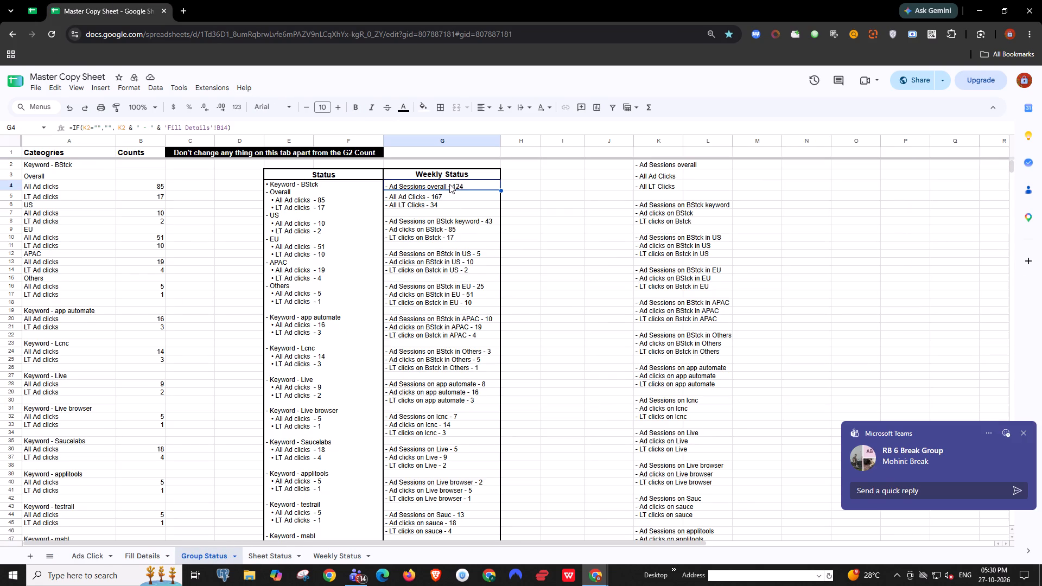
key("ctrl+shift+Down")
key("ctrl+shift+Down")
key("ctrl+shift+Down")
key("ctrl+shift+Down")
key("ctrl+shift+Down")
key("ctrl+shift+Down")
key("ctrl+shift+Down")
key("ctrl+shift+Down")
key("ctrl+shift+Down")
key("ctrl+shift+Down")
key("ctrl+shift+Down")
key("ctrl+shift+Down")
key("ctrl+shift+Down")
key("ctrl+shift+Down")
key("ctrl+shift+Down")
key("ctrl+shift+Down")
key("ctrl+shift+Down")
key("ctrl+shift+Down")
key("ctrl+shift+Down")
key("ctrl+shift+Down")
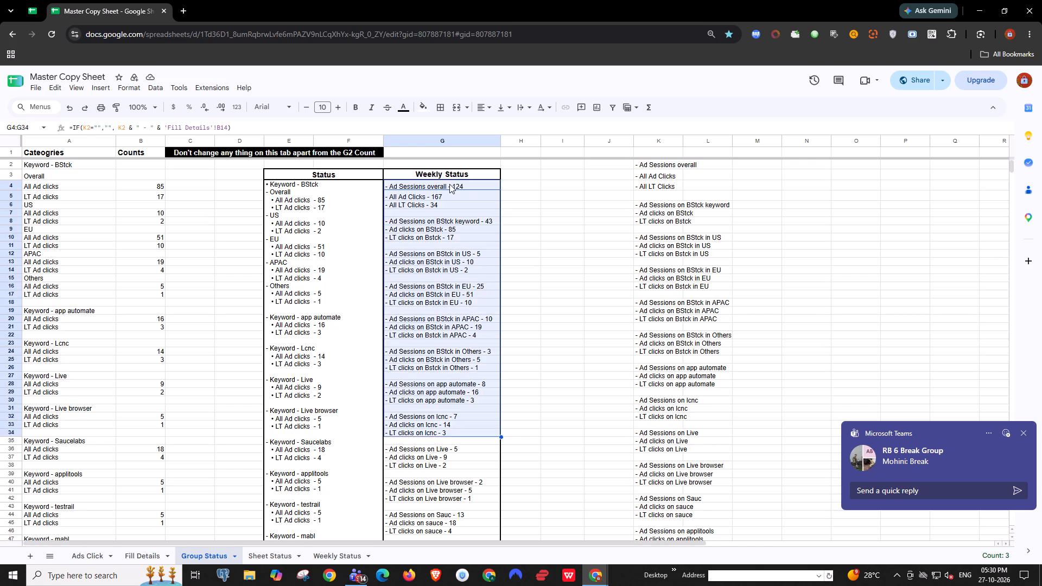
key("ctrl+shift+Up")
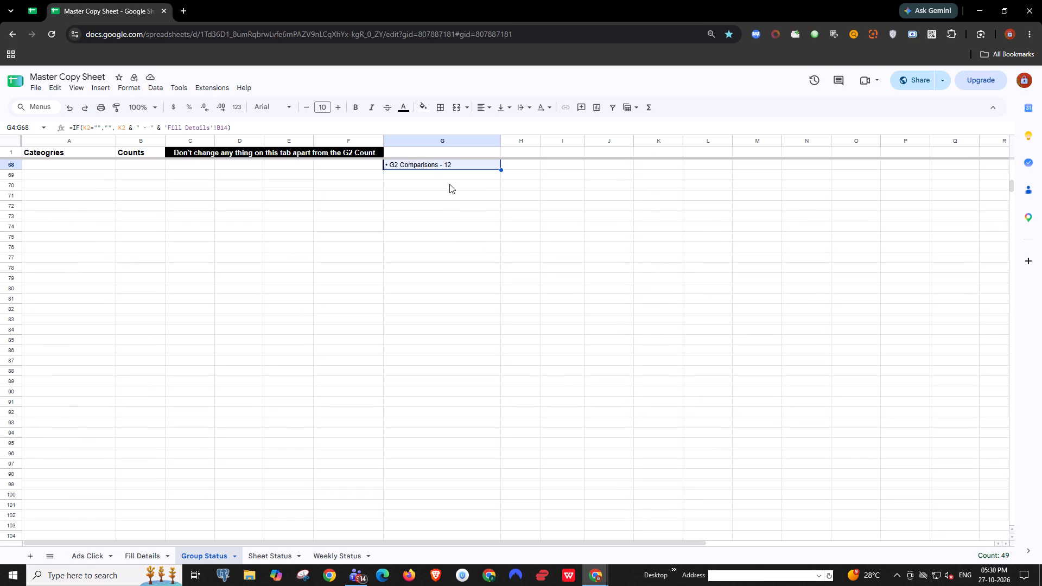
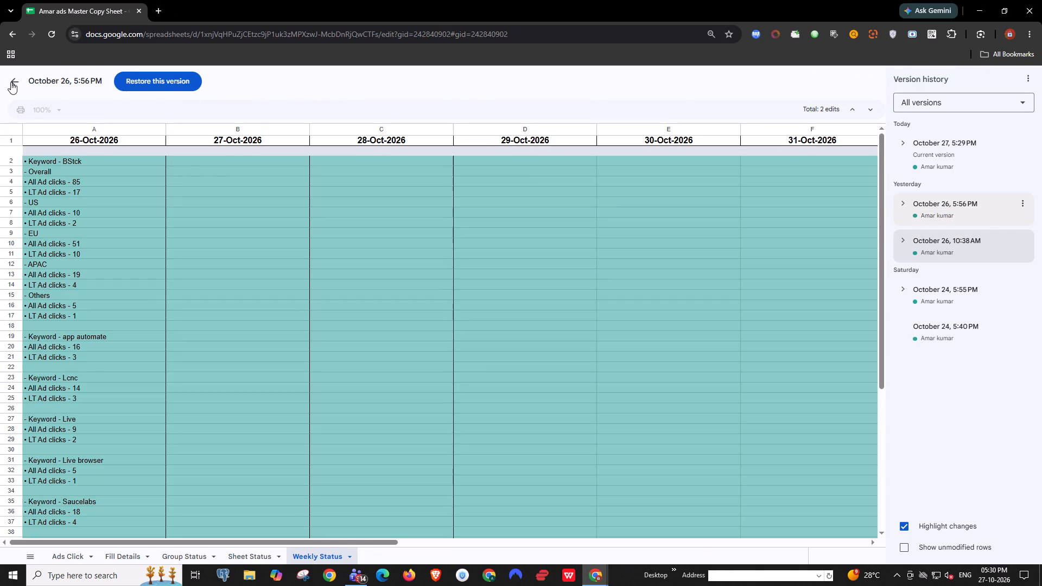
Paste the copied Group Status entries as values only into the Weekly Status sheet's 26-Oct-2026 column from A2 and review the filled rows.
left_click(110, 167)
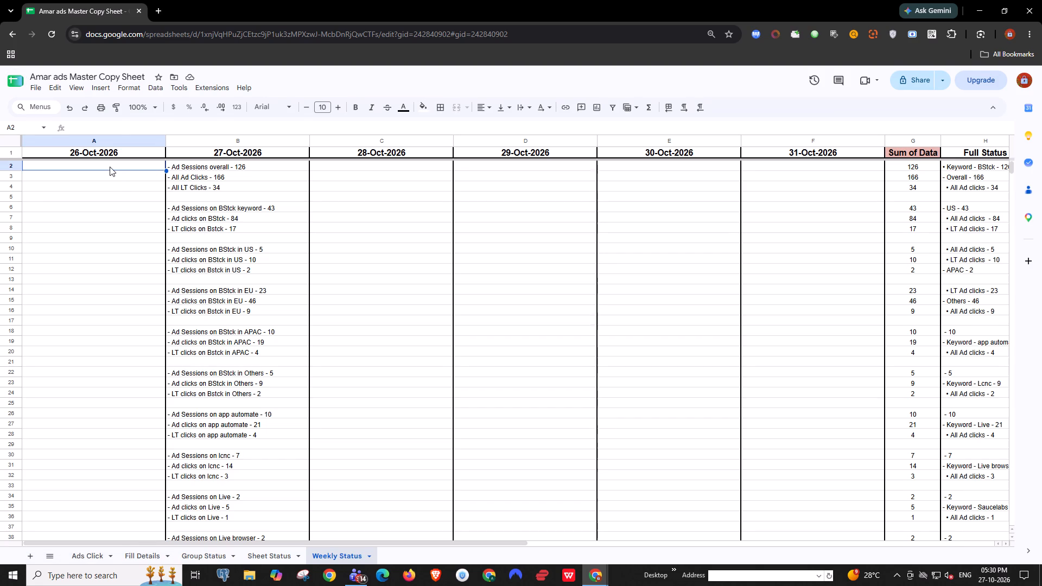
key("ctrl+shift+v")
left_click(400, 275)
scroll(359, 265, "down", 1)
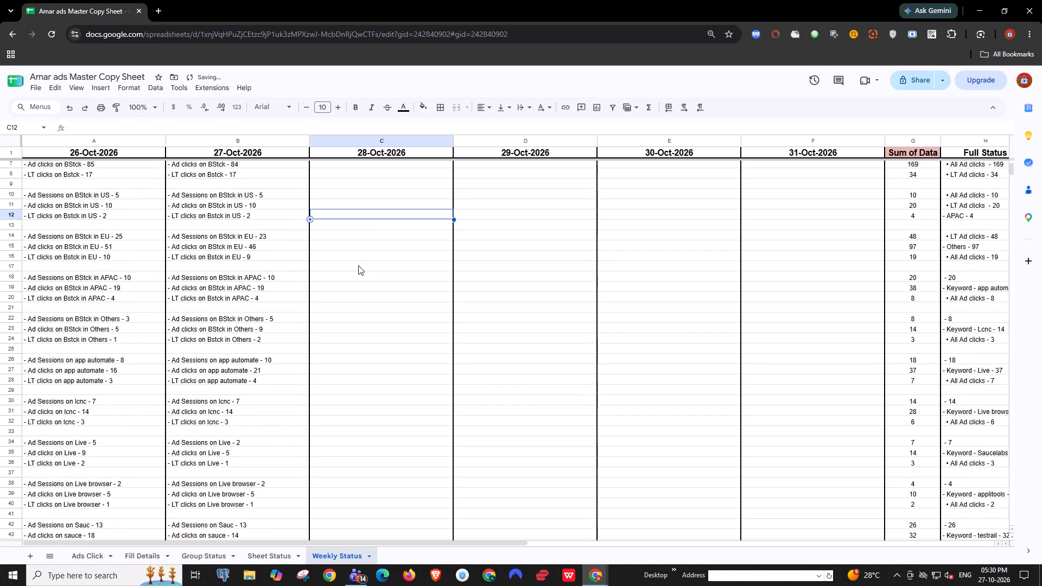
scroll(357, 265, "down", 5)
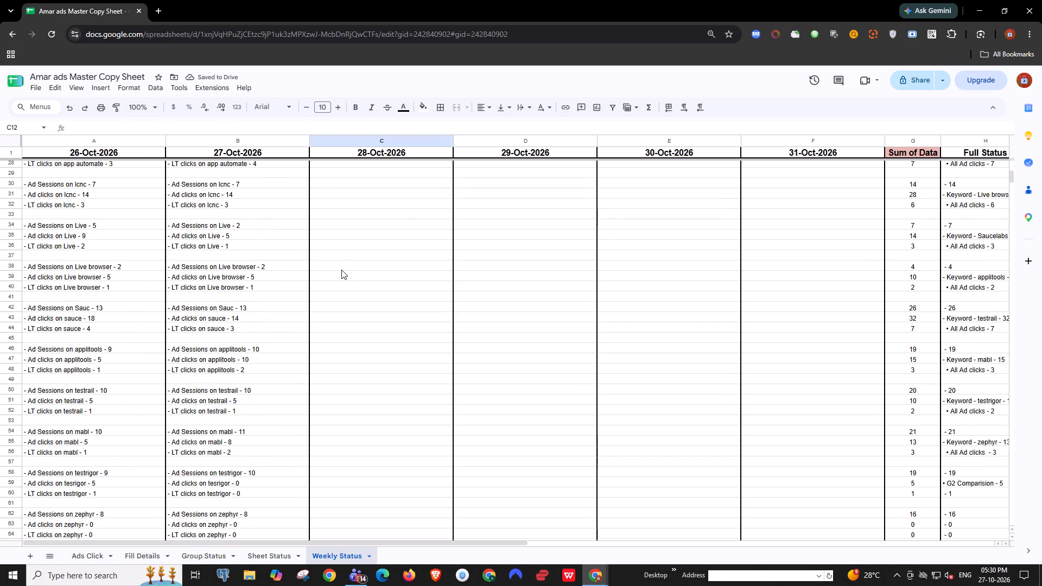
scroll(321, 335, "up", 16)
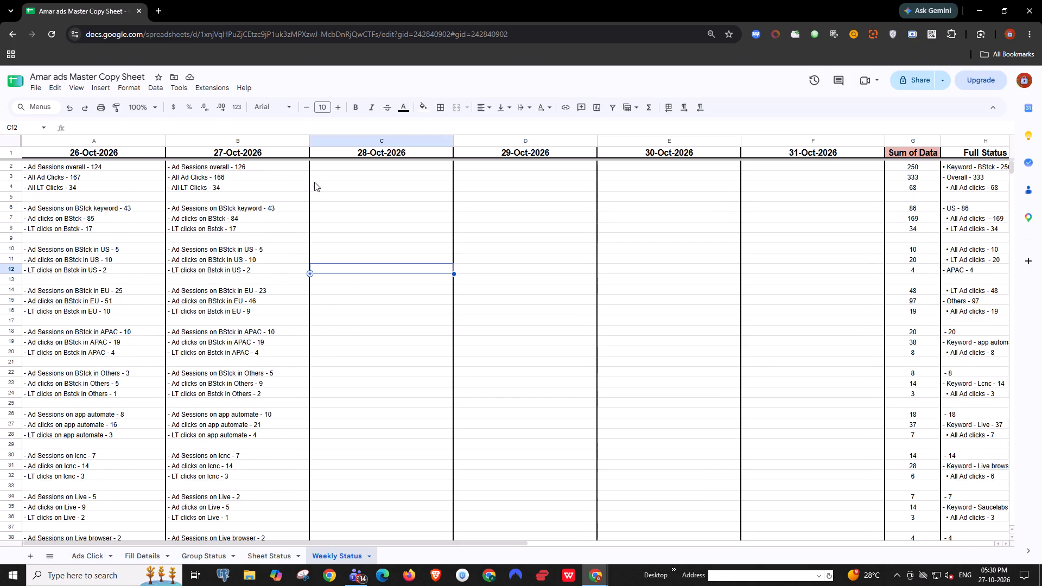
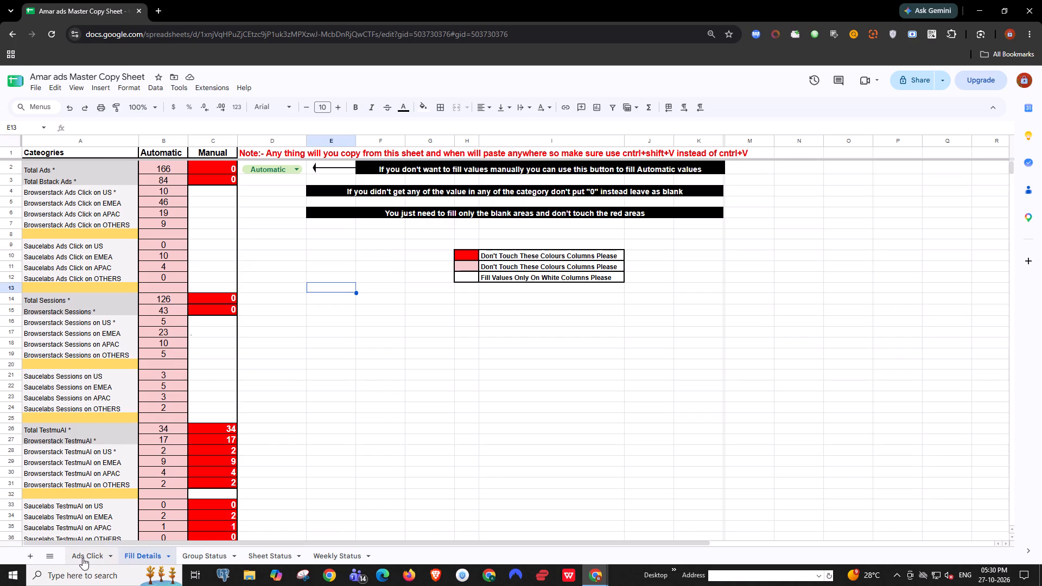
Select the merged status text block E4:F58, containing the keyword click summary, on the Group Status sheet.
left_click(208, 555)
left_click(308, 290)
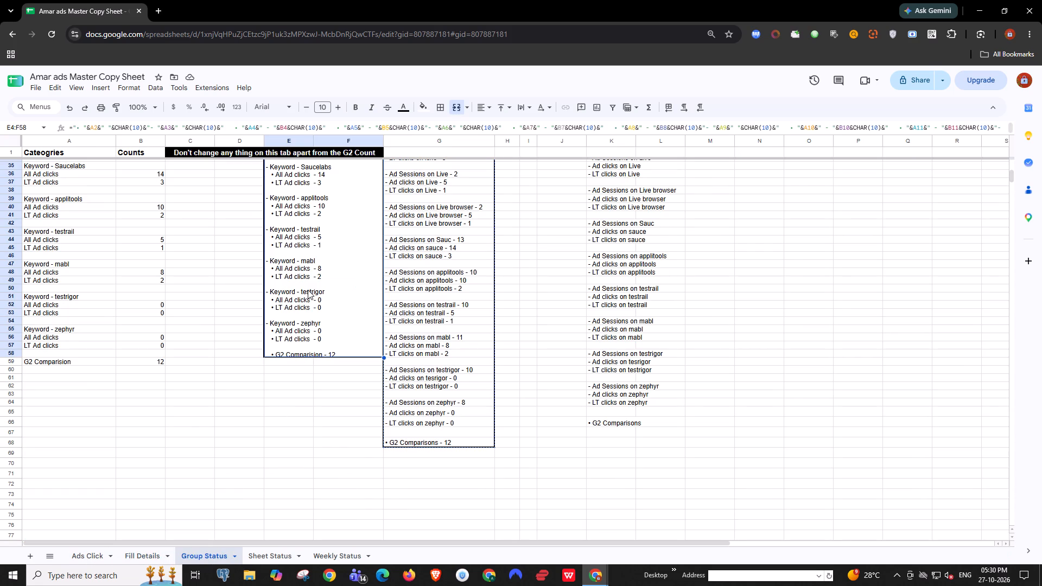
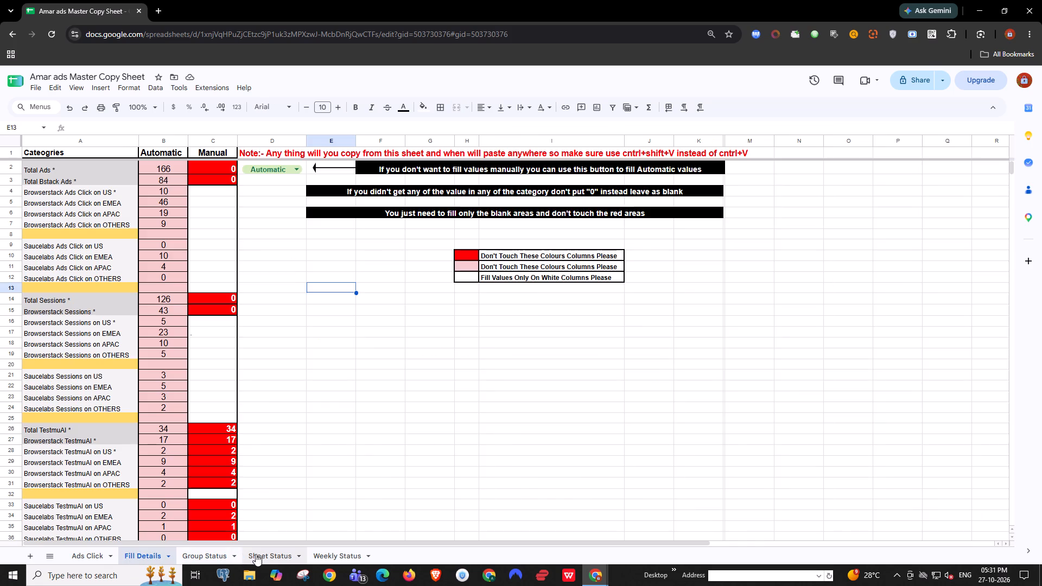
Copy the Counts values B2:B350 from the Sheet Status sheet of the master copy.
left_click(265, 556)
left_click(204, 168)
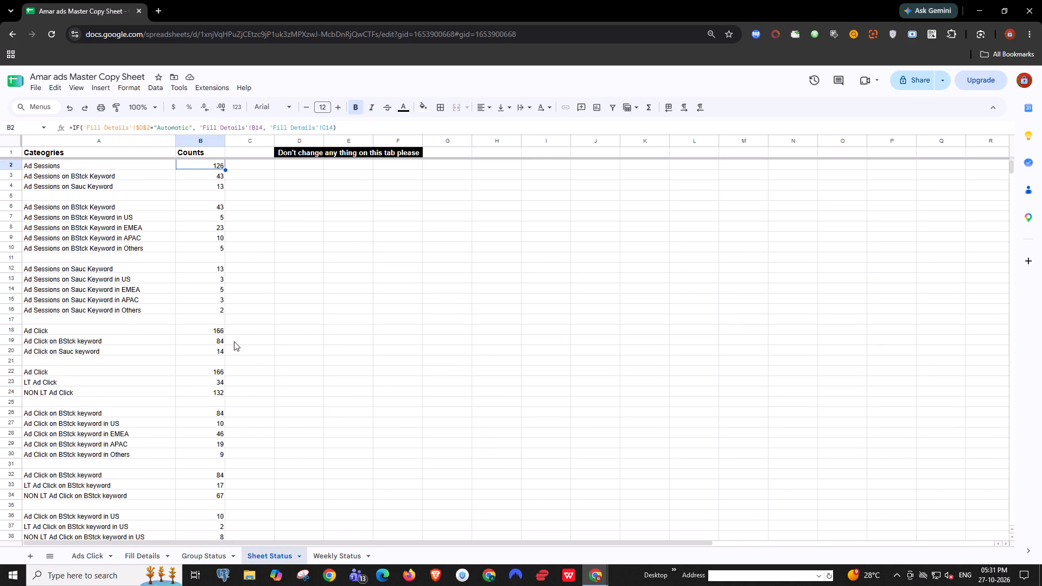
key("ctrl+shift+Down")
key("ctrl+shift+Down")
key("ctrl+shift+Down")
key("ctrl+shift+Down")
key("ctrl+shift+Down")
key("ctrl+shift+Down")
key("ctrl+shift+Down")
key("ctrl+shift+Down")
key("ctrl+shift+Down")
key("ctrl+shift+Down")
key("ctrl+shift+Down")
key("ctrl+shift+Down")
key("ctrl+shift+Down")
key("ctrl+shift+Down")
key("ctrl+shift+Down")
key("ctrl+shift+Down")
key("ctrl+shift+Down")
key("ctrl+shift+Down")
key("ctrl+shift+Down")
key("ctrl+shift+Down")
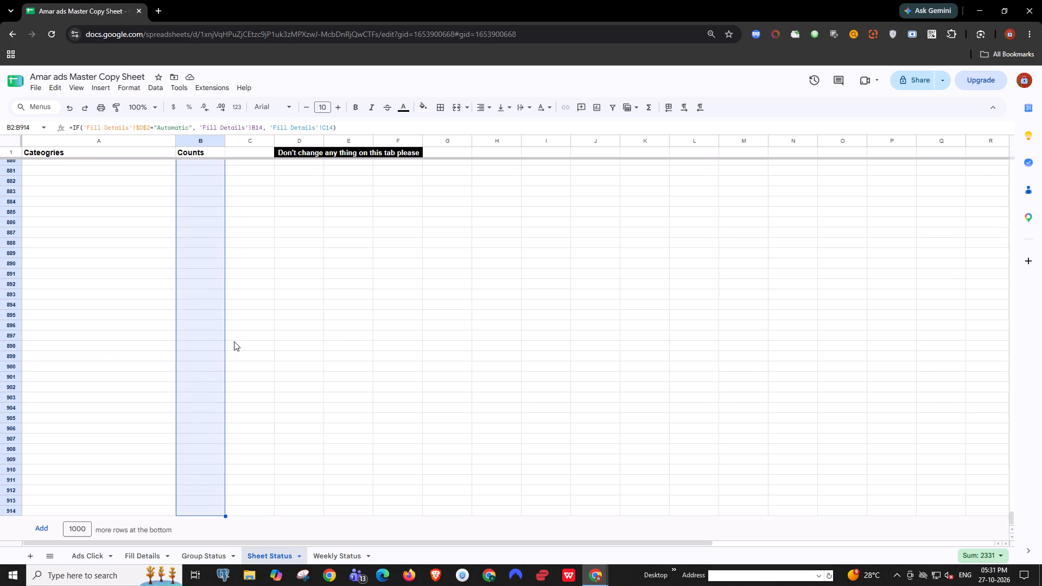
key("ctrl+shift+Up")
key("ctrl+c")
key("ctrl+c")
key("ctrl+c")
key("ctrl+c")
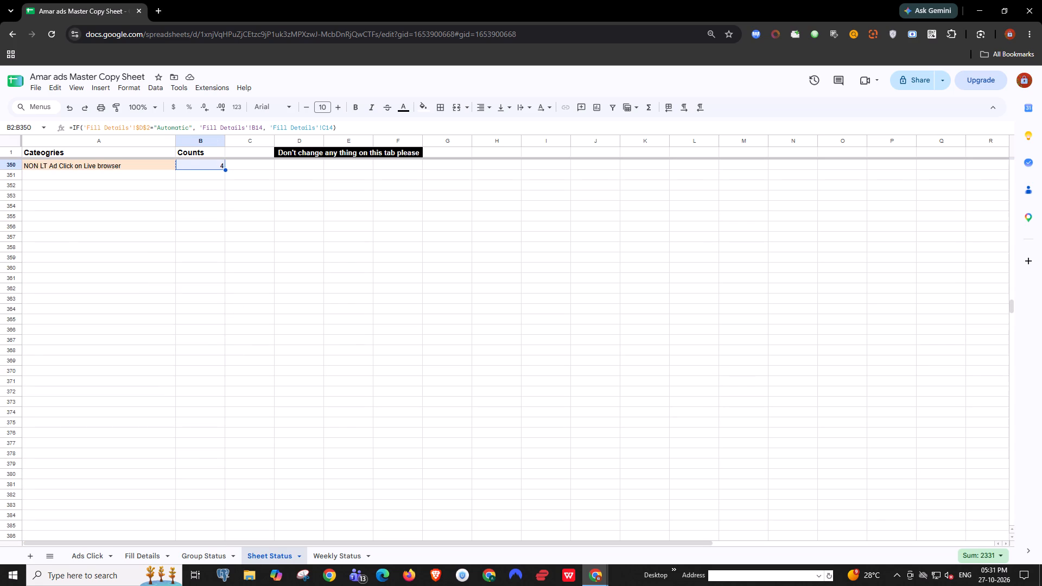
Switch to the task sheet window and open the Amar Task Sheet spreadsheet in a new browser tab.
key("alt+Tab")
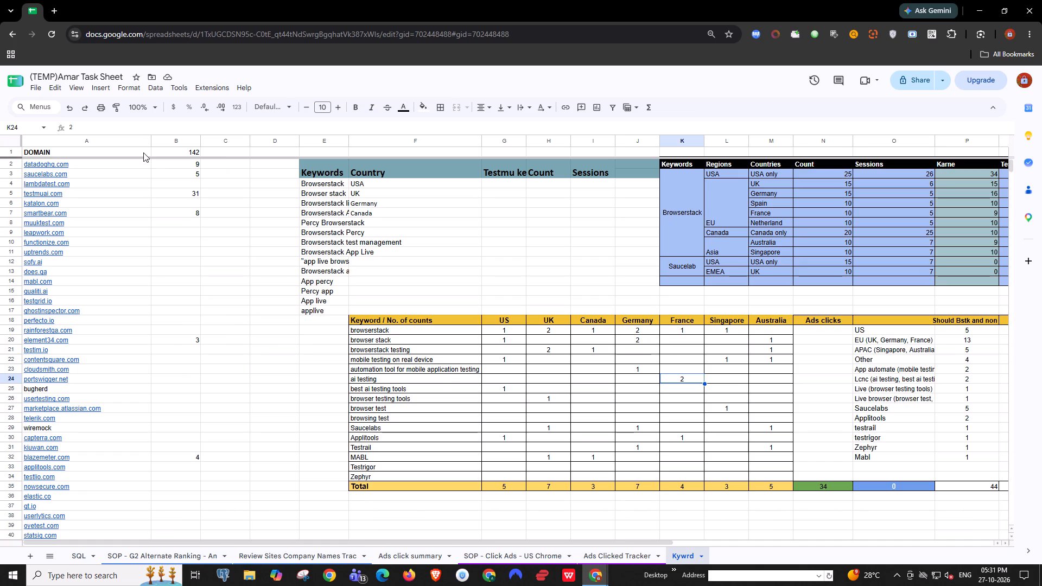
left_click(54, 0)
type("ama")
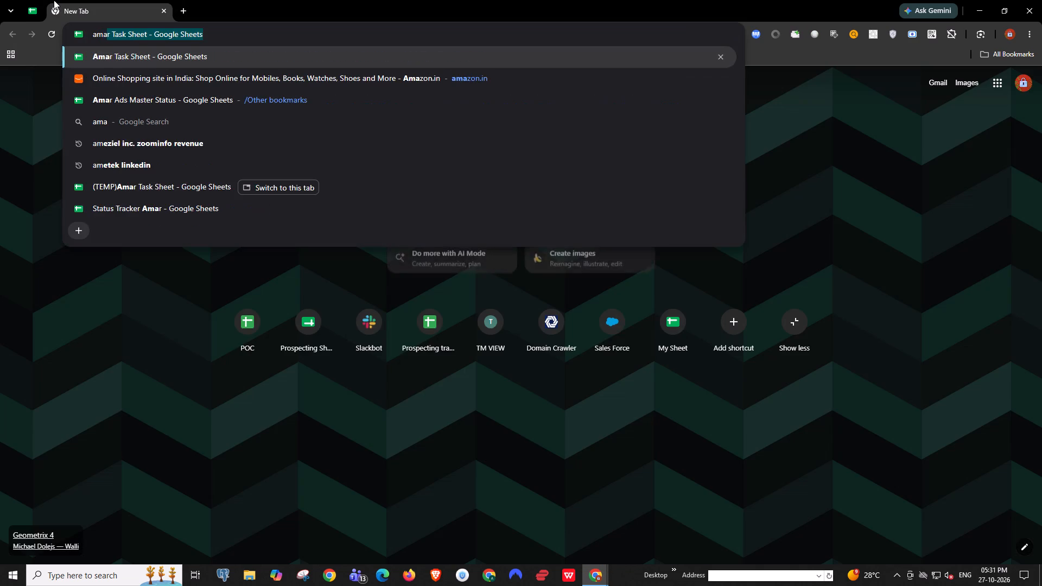
key("Return")
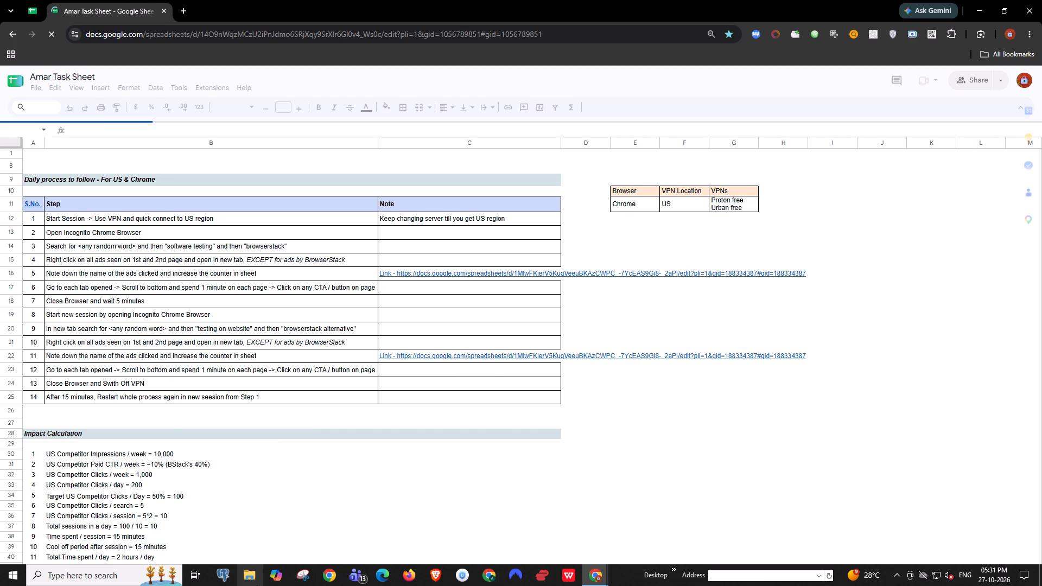
left_click(614, 450)
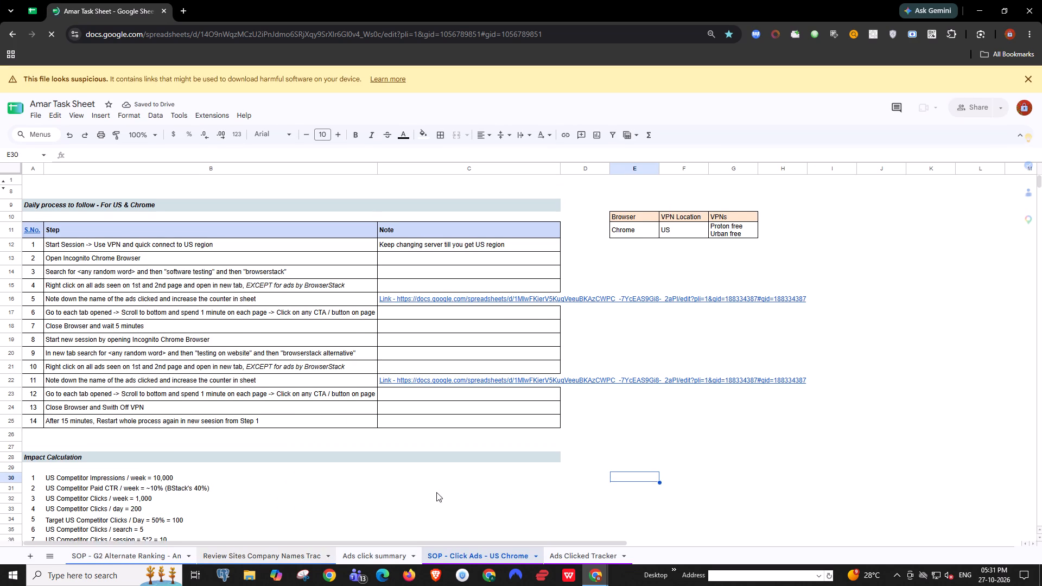
Paste the copied counts as values only into the 27 October 2026 column of Ads click summary, starting at DQ2.
left_click(376, 555)
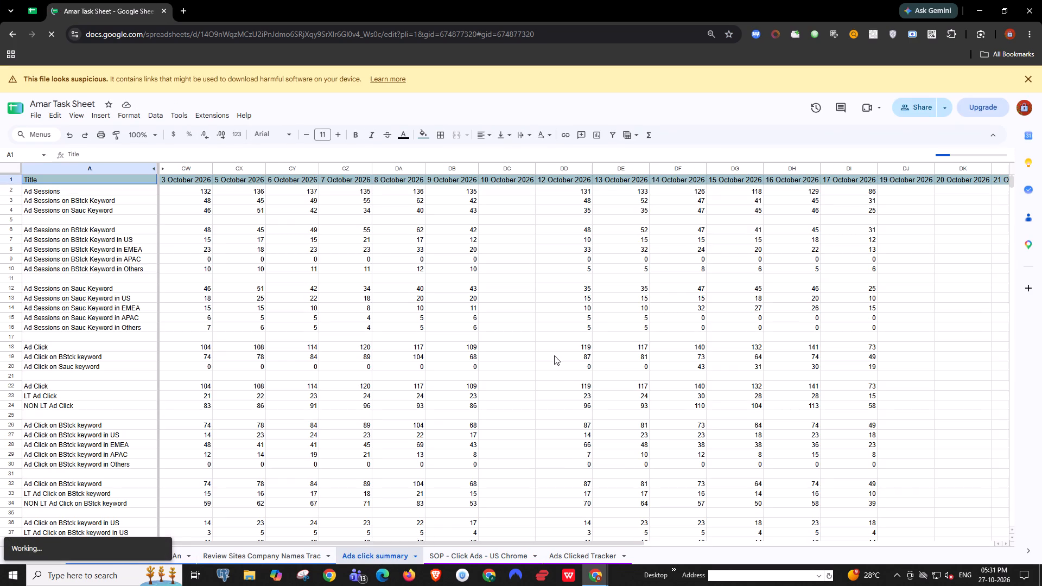
left_click_drag(227, 543, 307, 552)
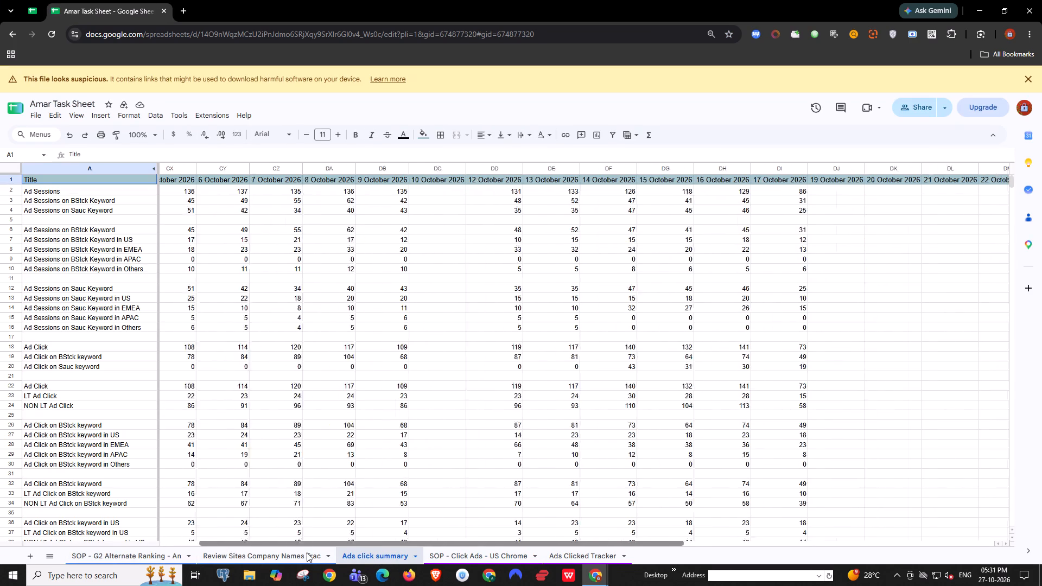
left_click_drag(307, 552, 630, 564)
left_click(686, 190)
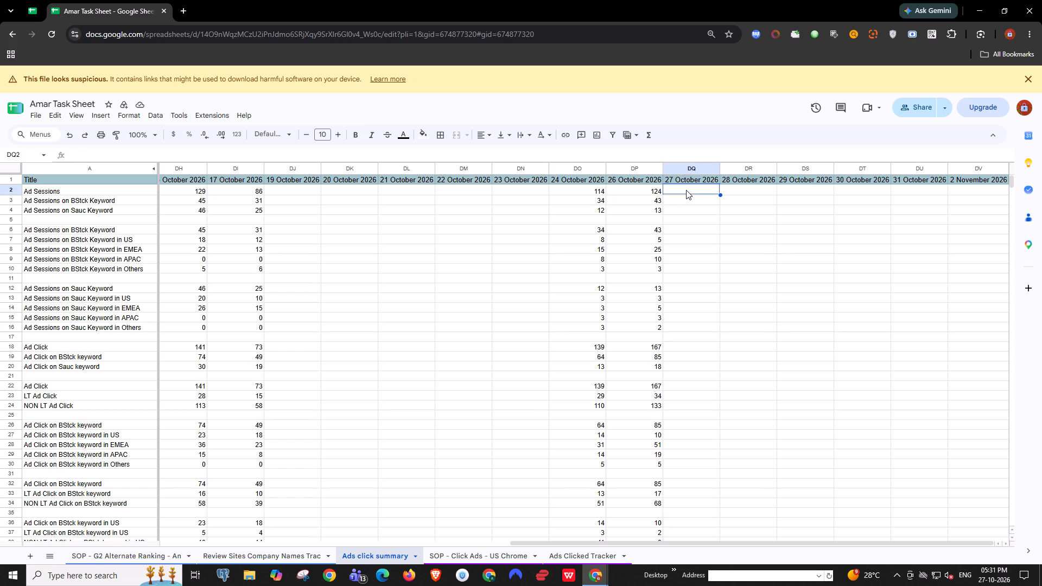
scroll(686, 190, "up", 3)
key("ctrl+shift+v")
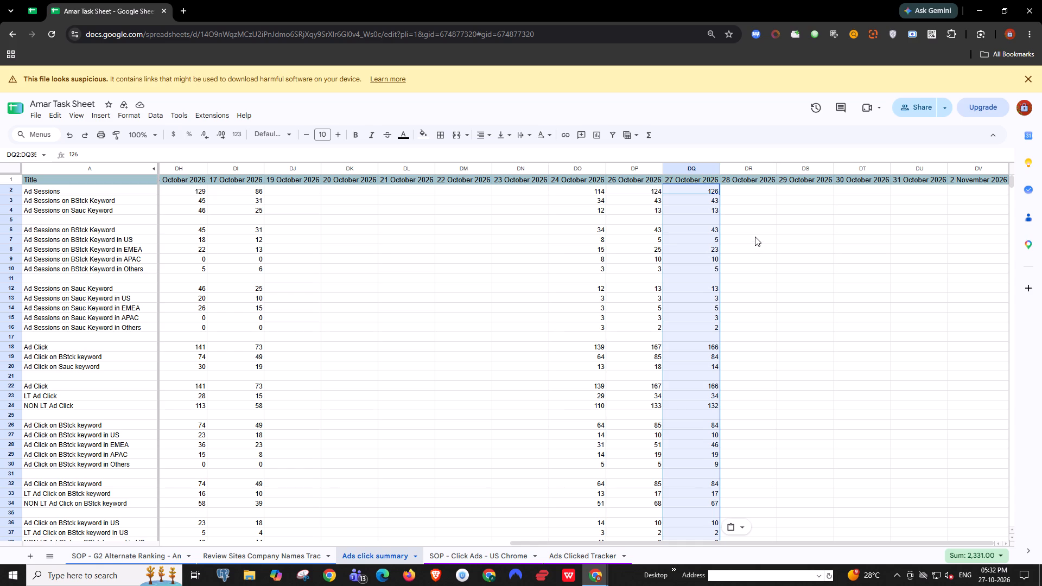
Copy the 27 Jul 2026 browser, country, version and Status 1 entries F9904:I9919 from the (TEMP)Amar Task Sheet's Review Sites Company Names sheet.
left_click(214, 558)
left_click(28, 0)
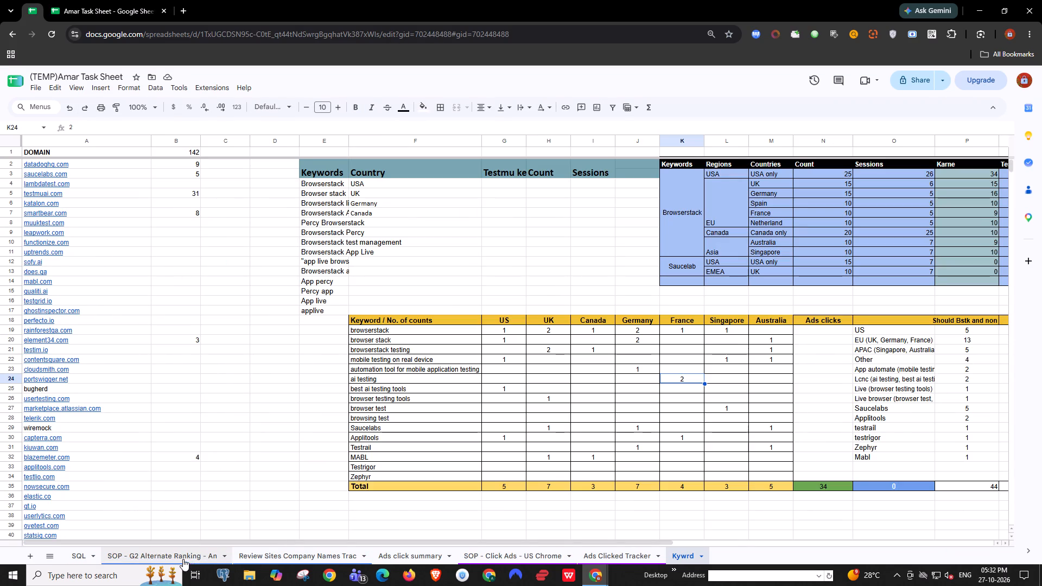
left_click(198, 557)
left_click(270, 553)
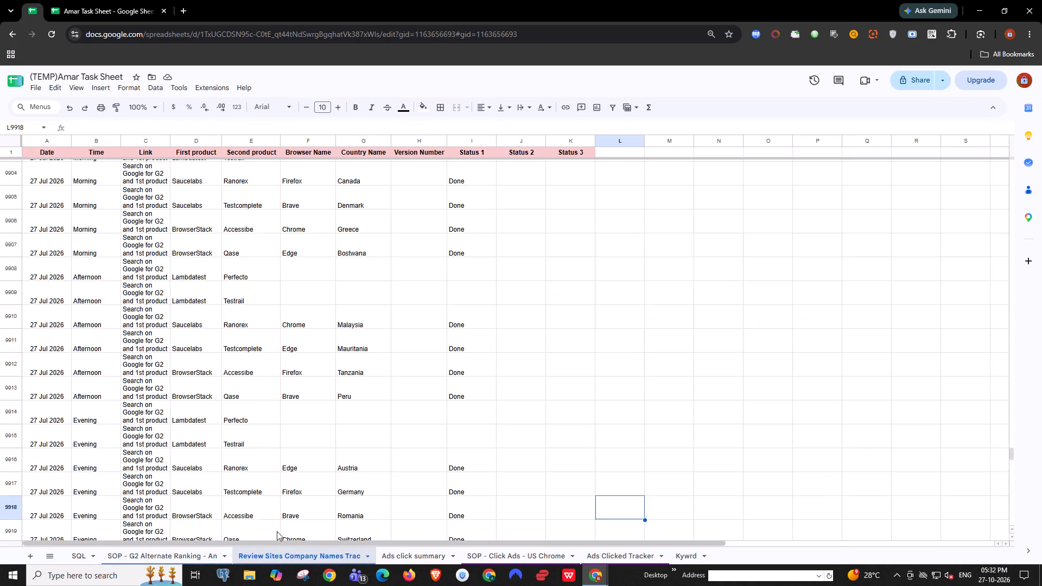
scroll(299, 312, "up", 1)
scroll(299, 312, "down", 3)
scroll(316, 314, "up", 2)
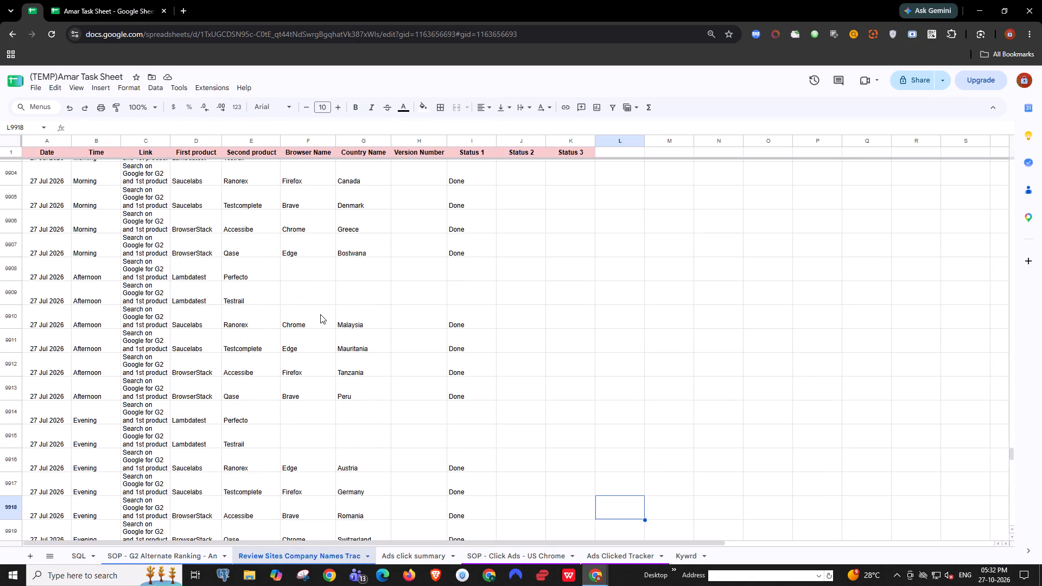
scroll(320, 314, "up", 1)
left_click_drag(292, 242, 402, 329)
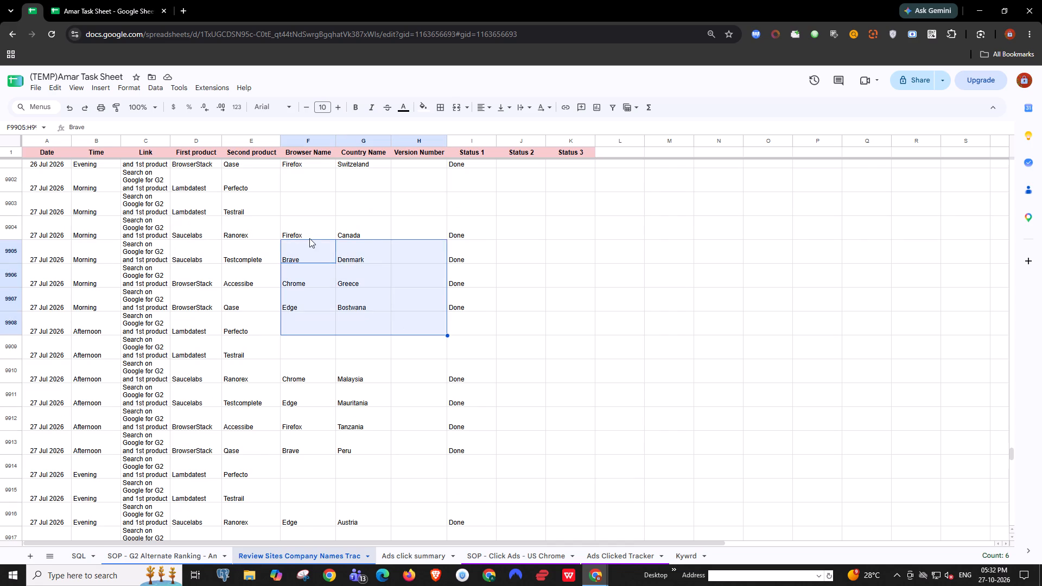
left_click_drag(309, 238, 467, 493)
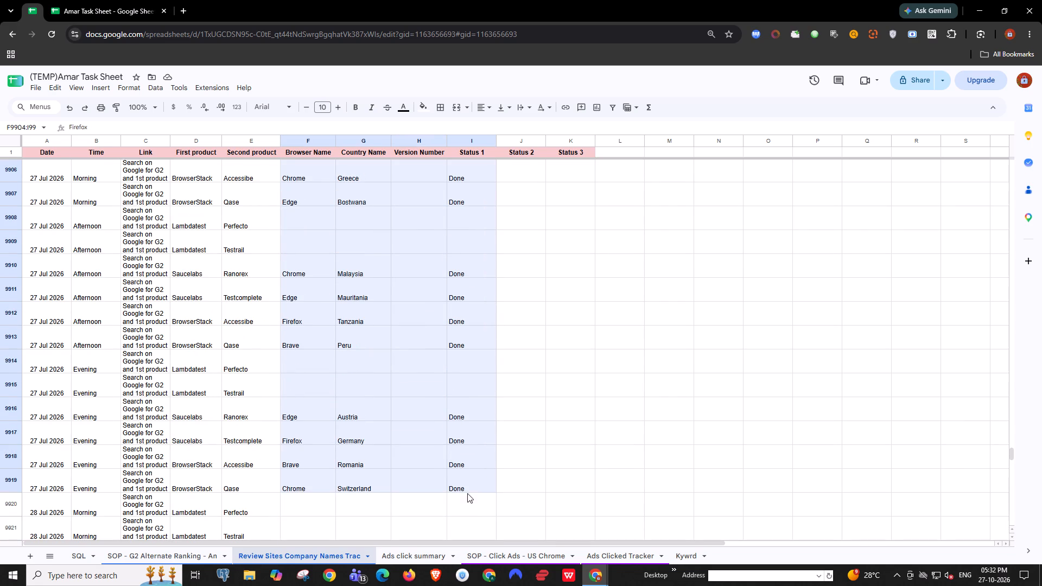
left_click_drag(467, 493, 468, 486)
key("ctrl+c")
key("ctrl+c")
key("ctrl+c")
key("ctrl+c")
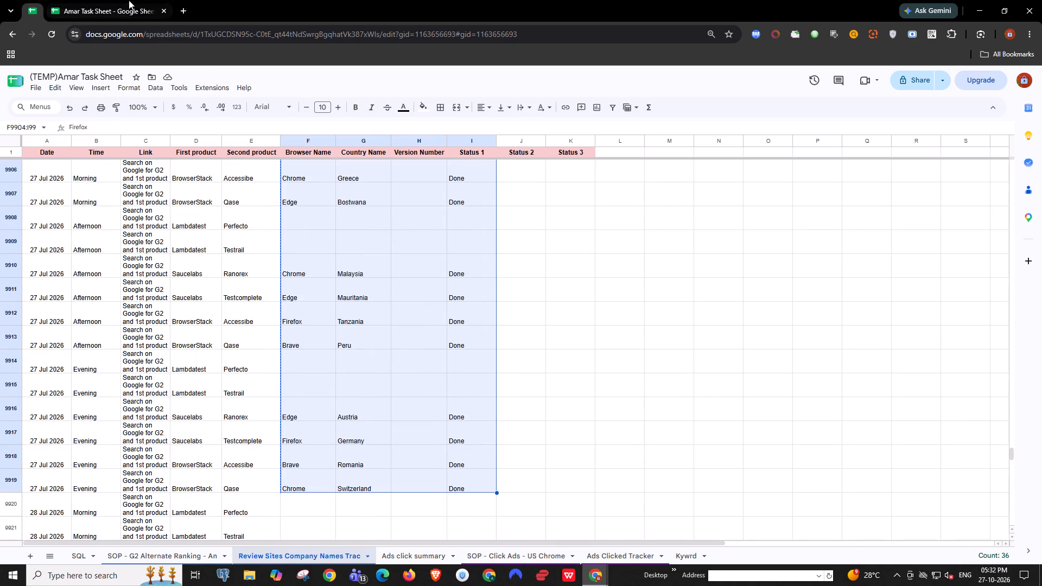
Paste the copied entries into the 27 Oct 2026 rows of Amar Task Sheet's Review Sites Company Names sheet, starting at F9938.
left_click(128, 0)
left_click(229, 373)
key("ctrl+Down")
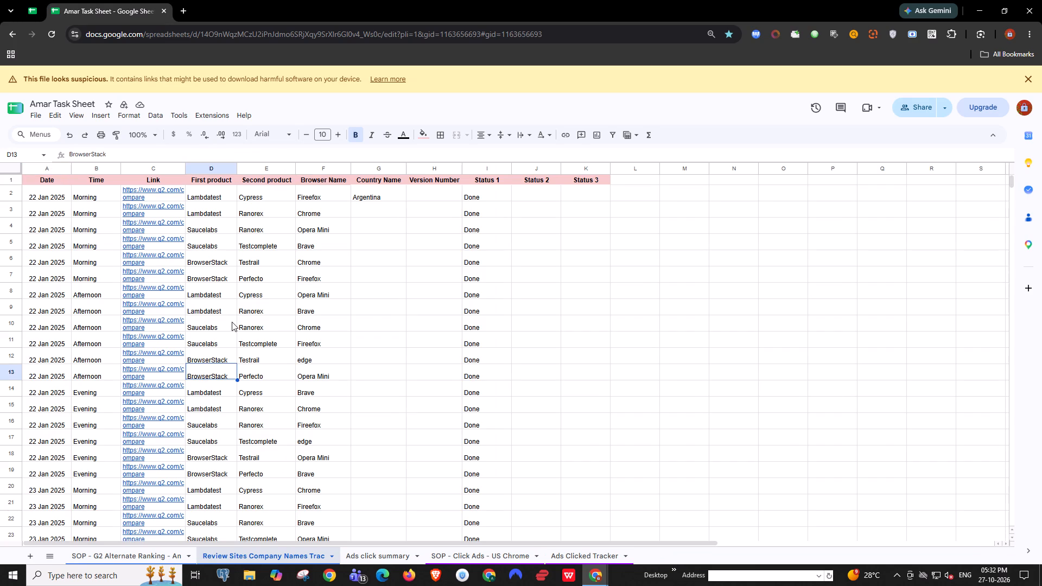
key("ctrl+Down")
key("ctrl+Down")
key("Right")
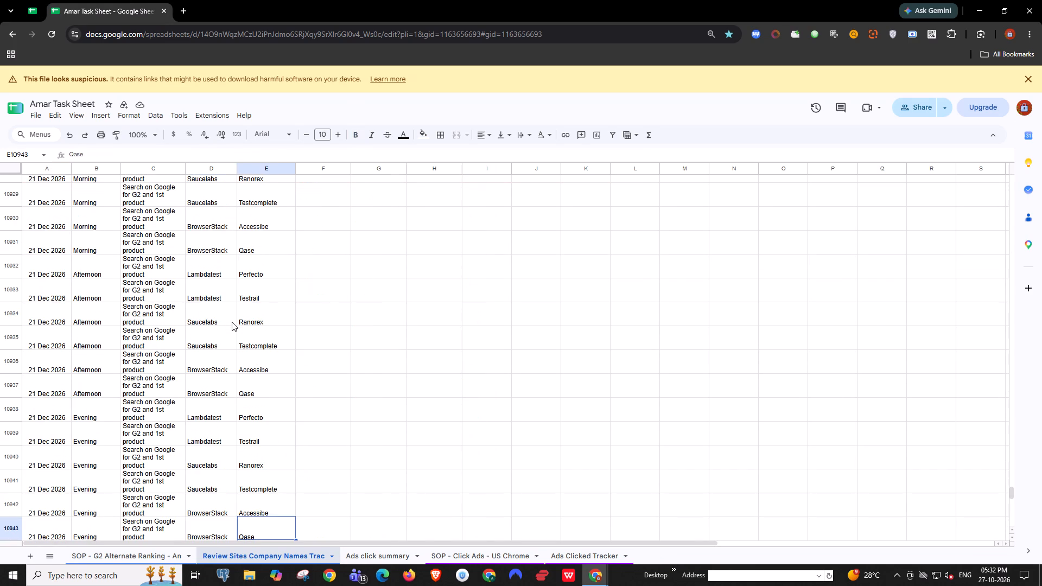
key("Right")
key("ctrl+Up")
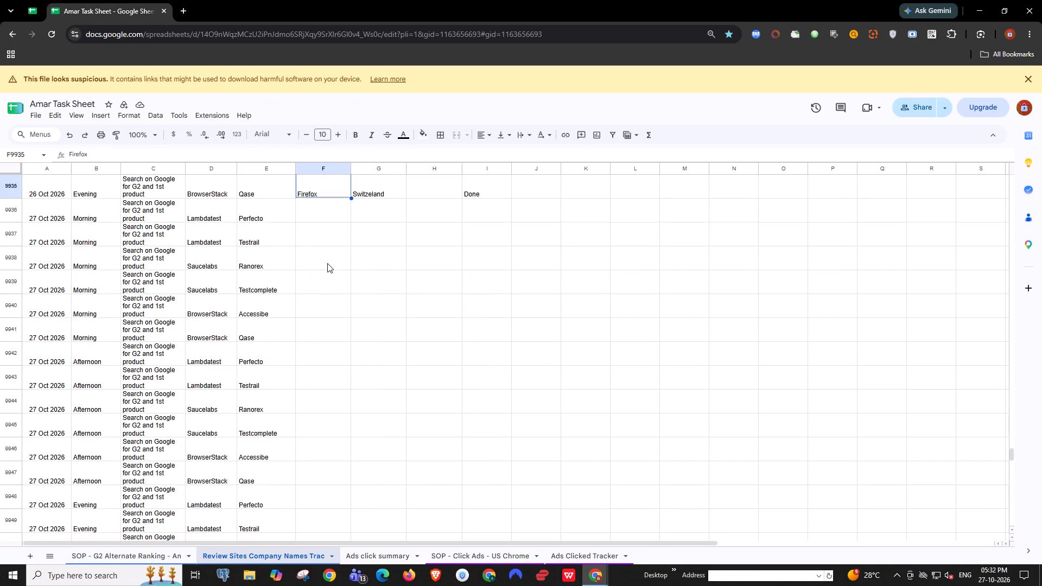
left_click(327, 260)
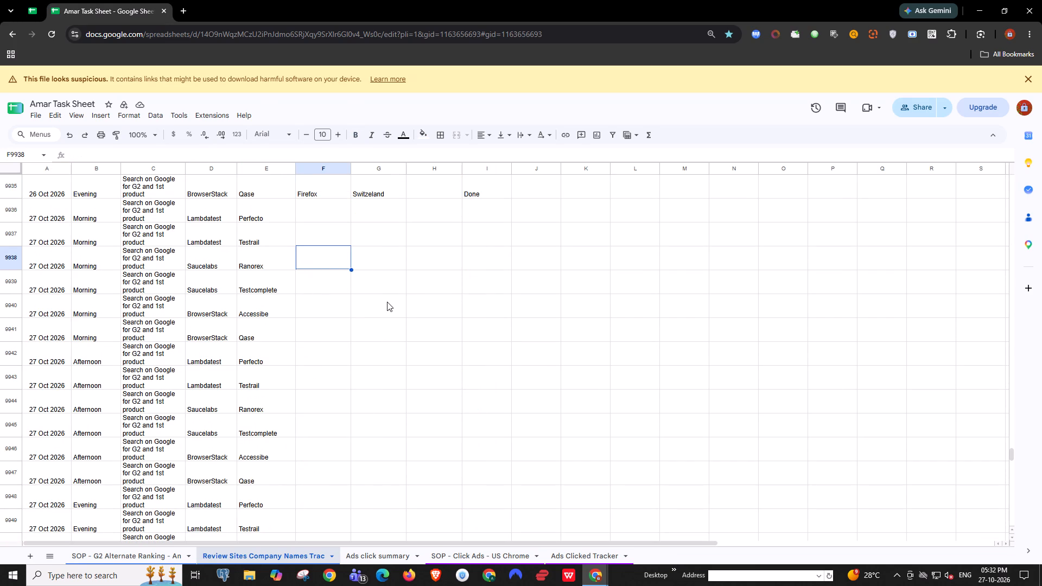
key("ctrl+v")
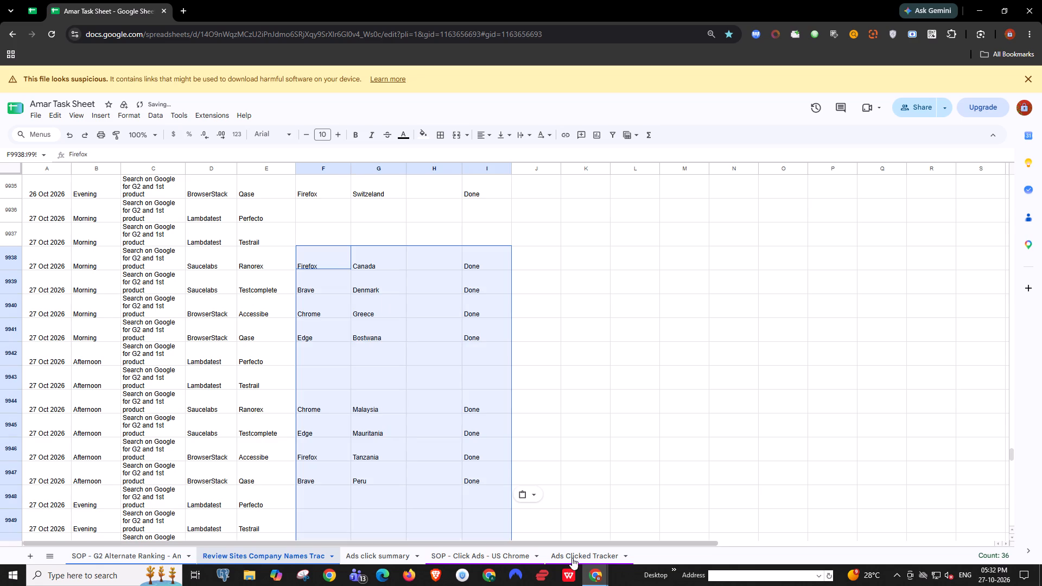
Examine the domain and keyword click counts on the Kywrd sheet of the (TEMP)Amar Task Sheet.
left_click(590, 554)
key("alt+Tab")
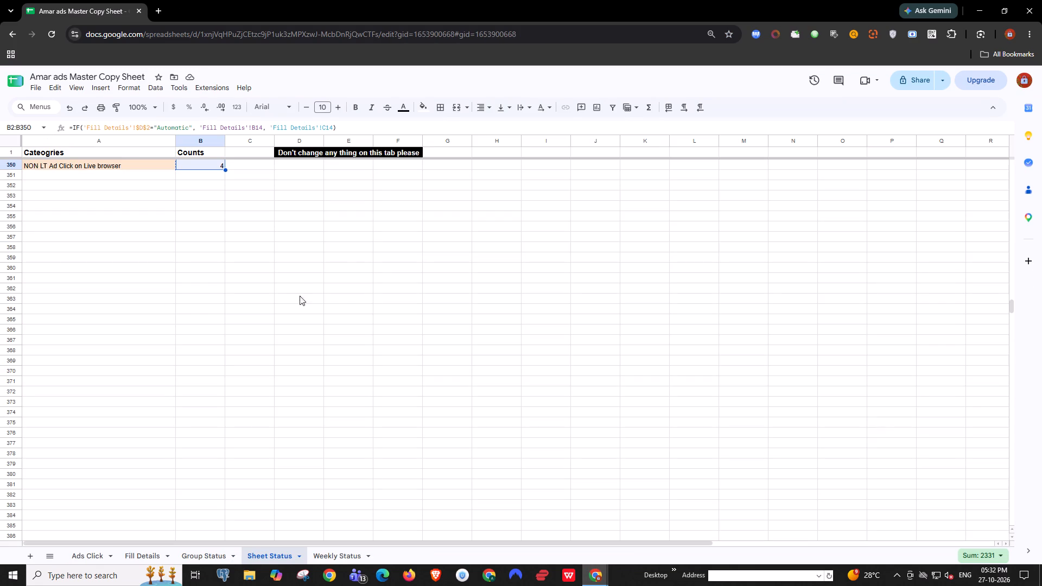
key("alt+Tab")
left_click(37, 7)
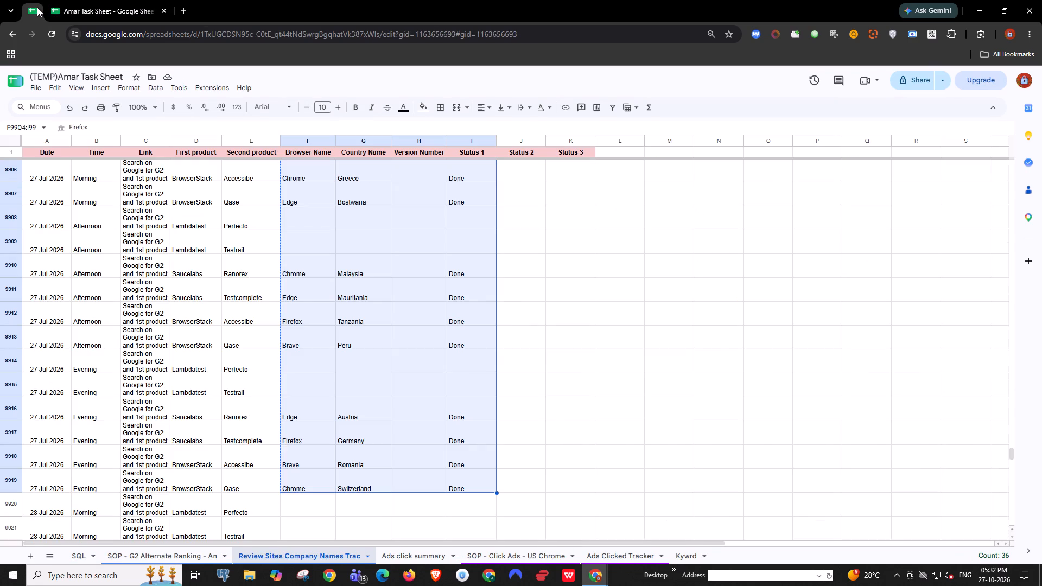
left_click(679, 555)
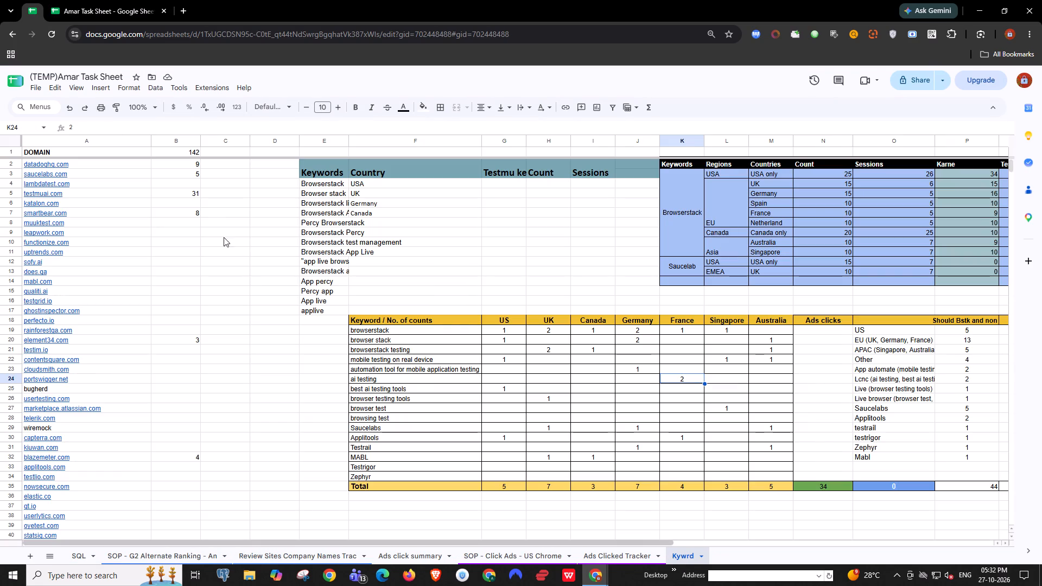
scroll(204, 226, "up", 16)
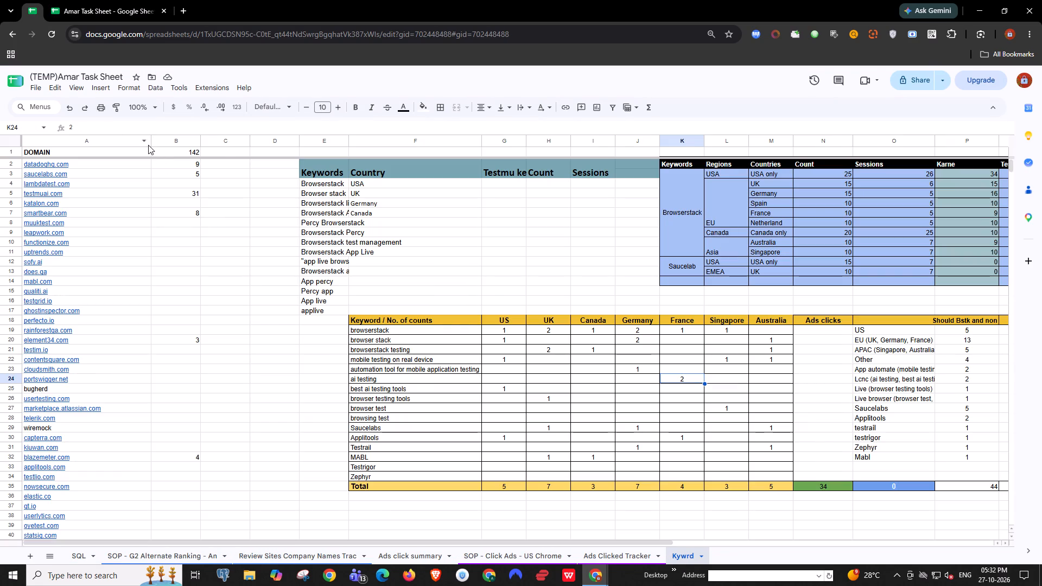
key("alt+Tab")
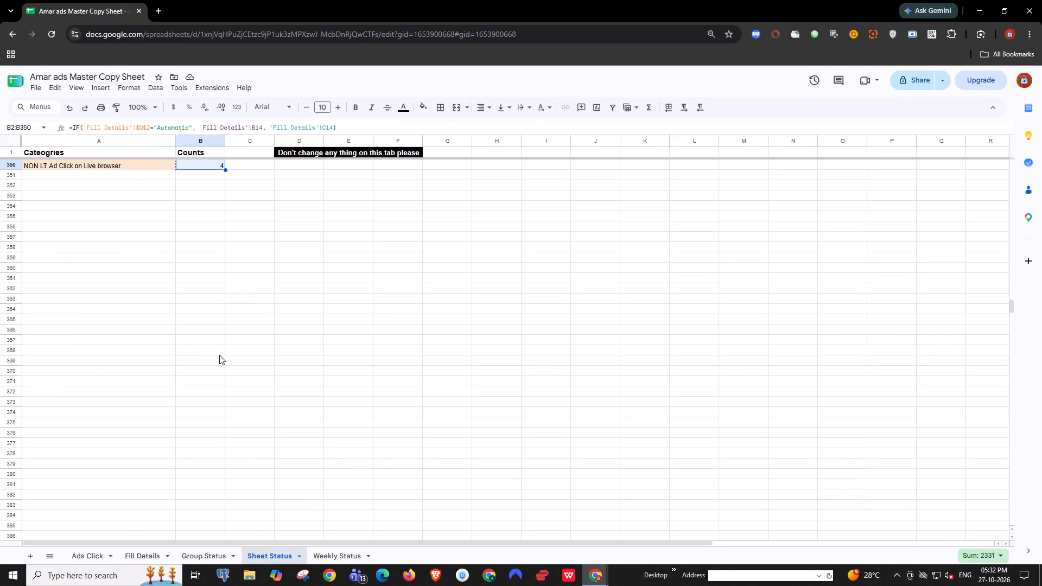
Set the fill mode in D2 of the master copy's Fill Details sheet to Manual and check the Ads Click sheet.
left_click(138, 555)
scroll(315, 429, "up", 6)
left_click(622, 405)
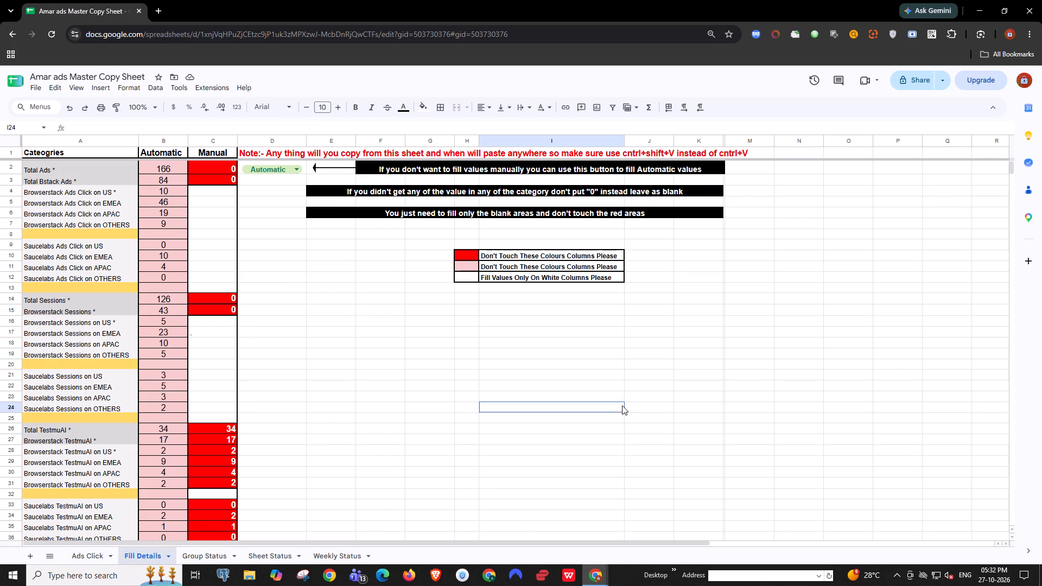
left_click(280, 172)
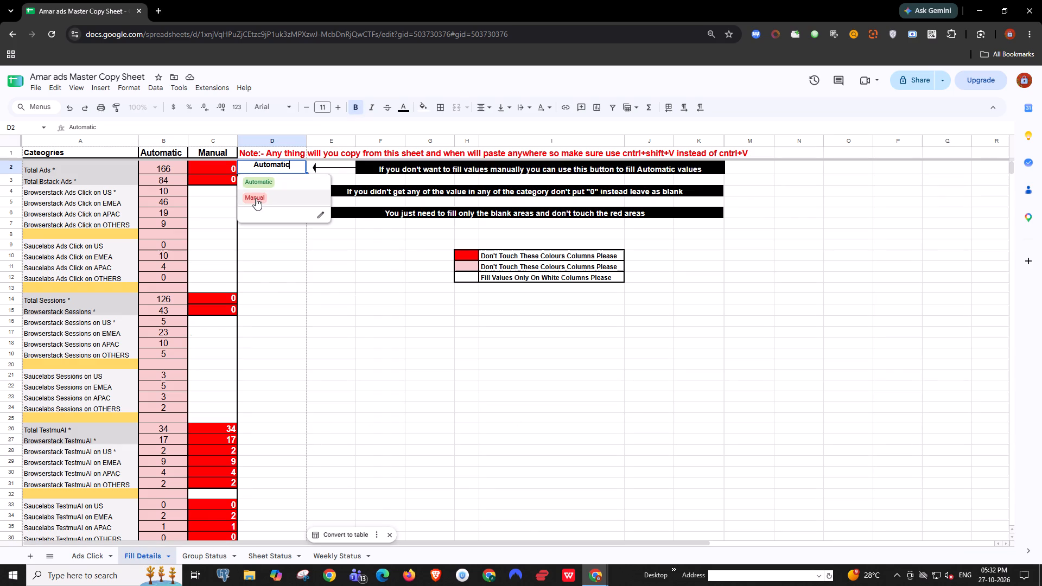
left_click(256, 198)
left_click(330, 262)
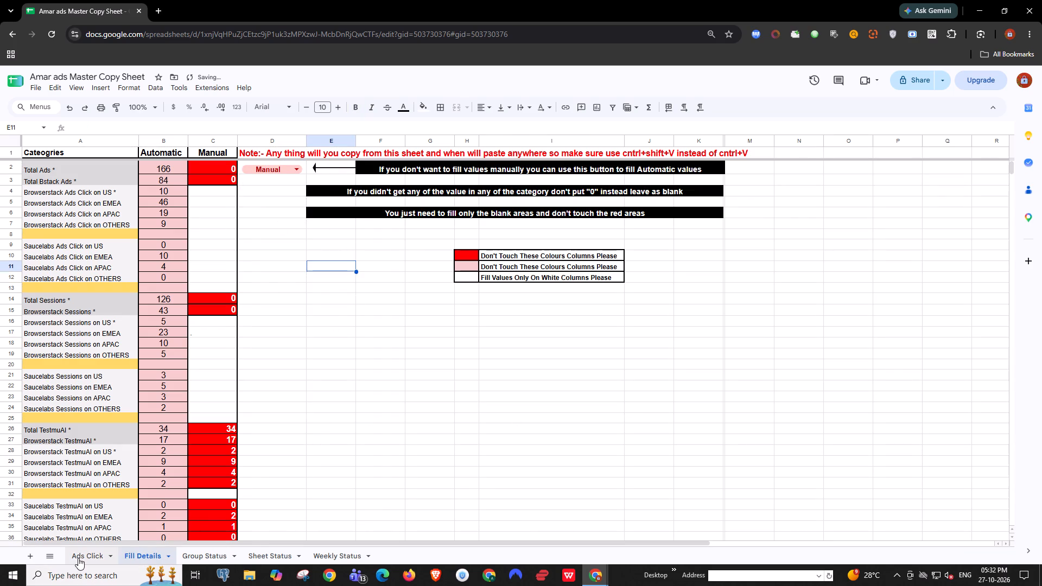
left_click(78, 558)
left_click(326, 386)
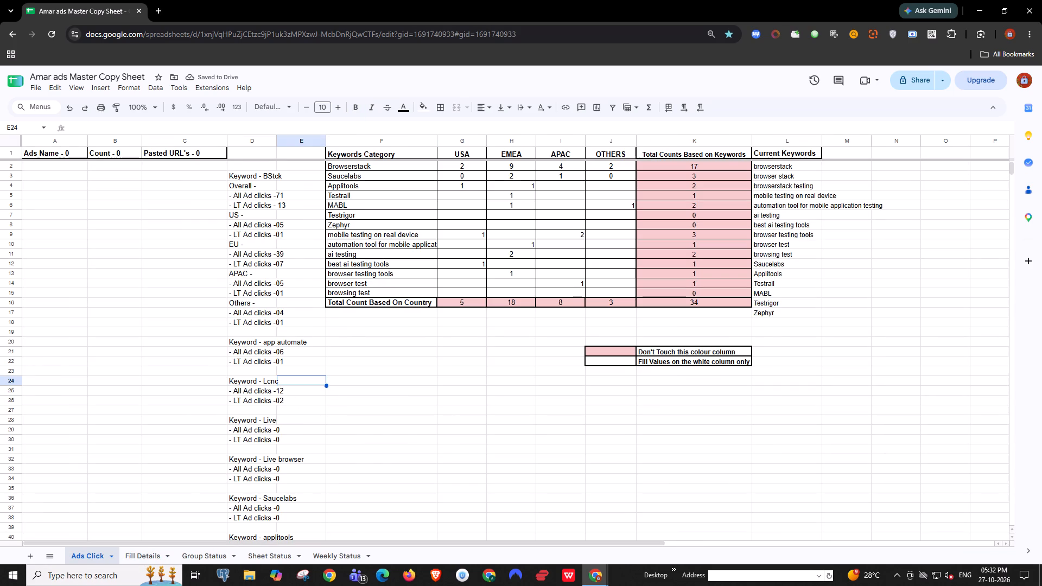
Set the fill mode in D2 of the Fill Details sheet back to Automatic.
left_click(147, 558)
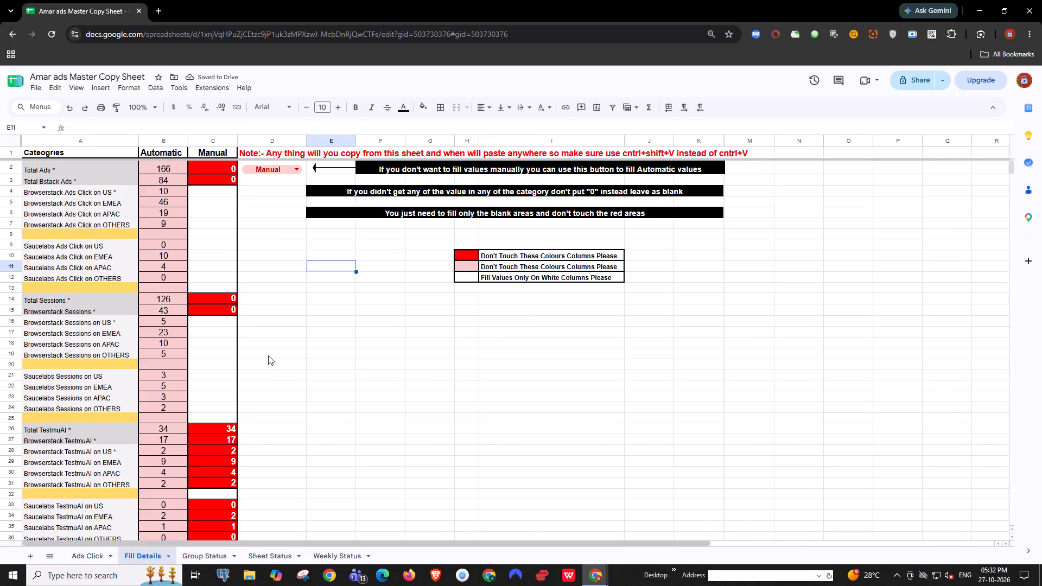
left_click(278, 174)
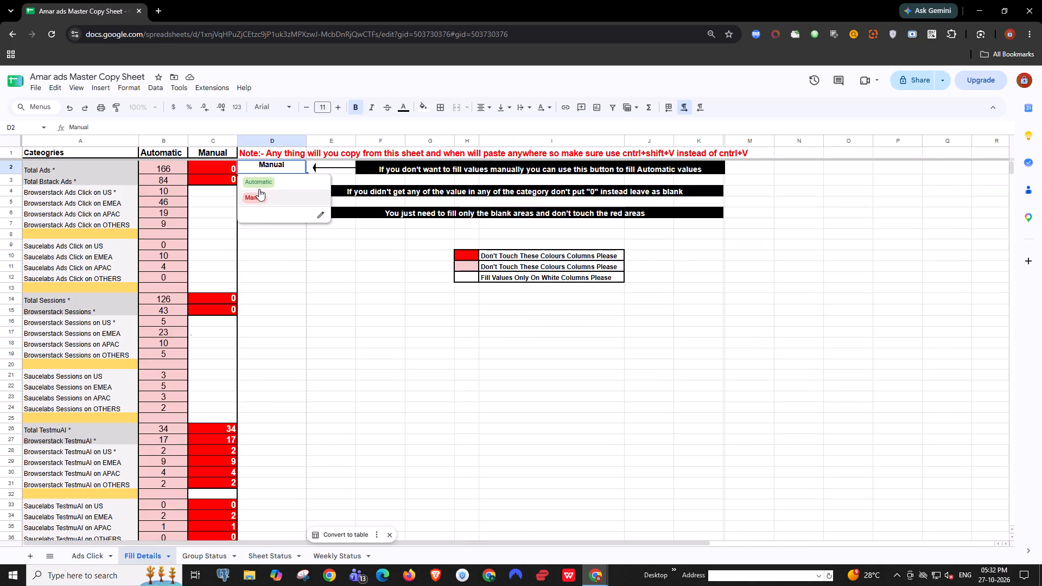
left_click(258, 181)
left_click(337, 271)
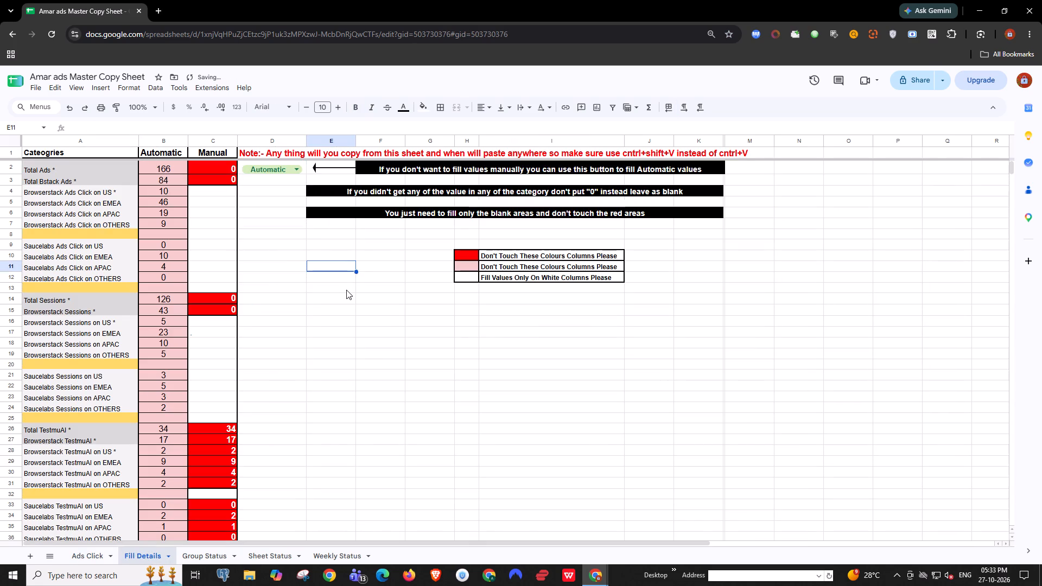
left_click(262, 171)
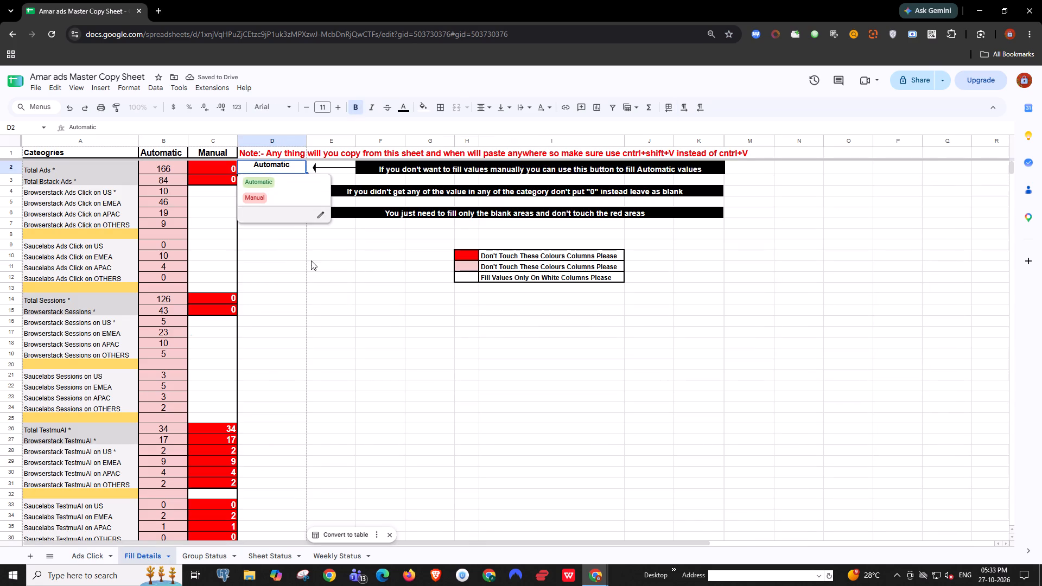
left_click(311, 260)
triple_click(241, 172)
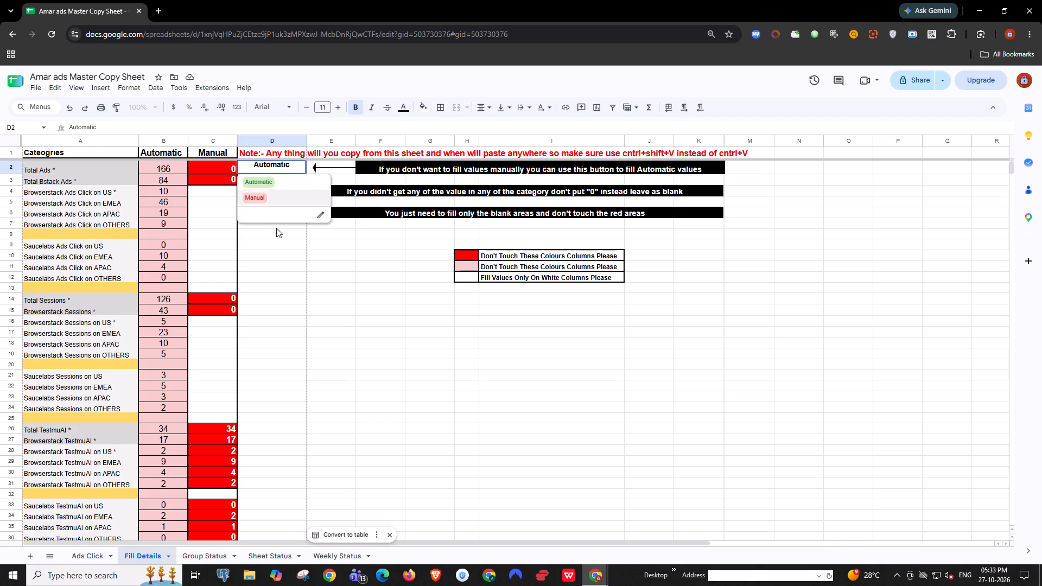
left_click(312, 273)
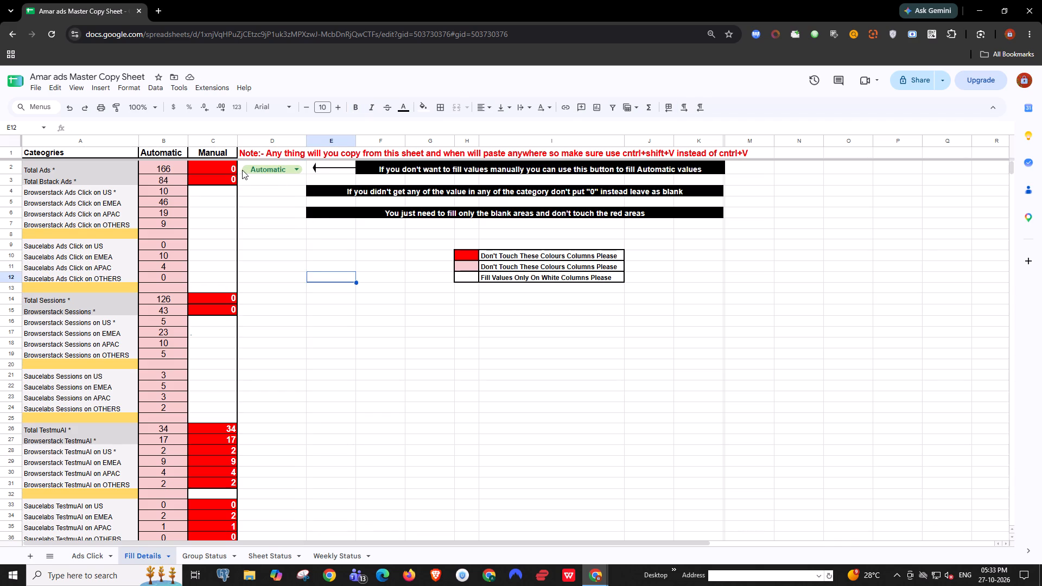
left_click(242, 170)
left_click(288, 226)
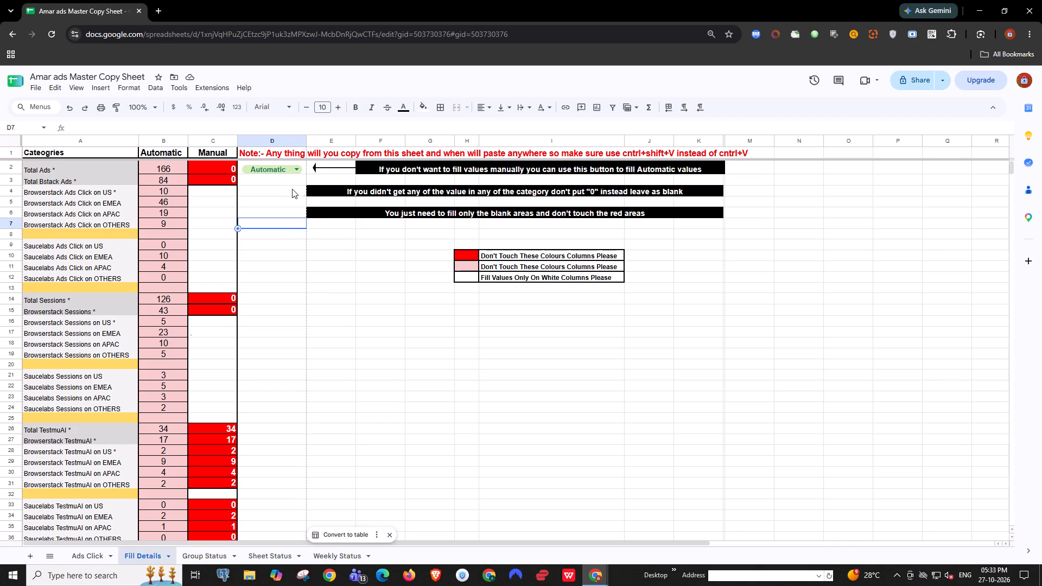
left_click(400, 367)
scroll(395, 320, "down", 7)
Close the Amar ads Master Copy Sheet and the Amar Task Sheet, keeping the (TEMP)Amar Task Sheet open.
middle_click(65, 0)
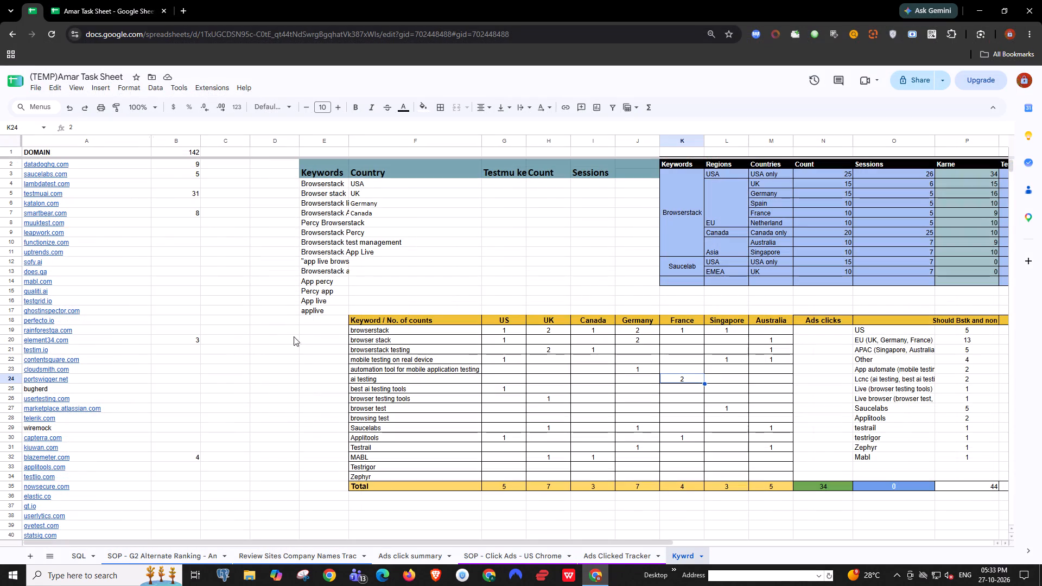
left_click(234, 243)
key("alt+Tab")
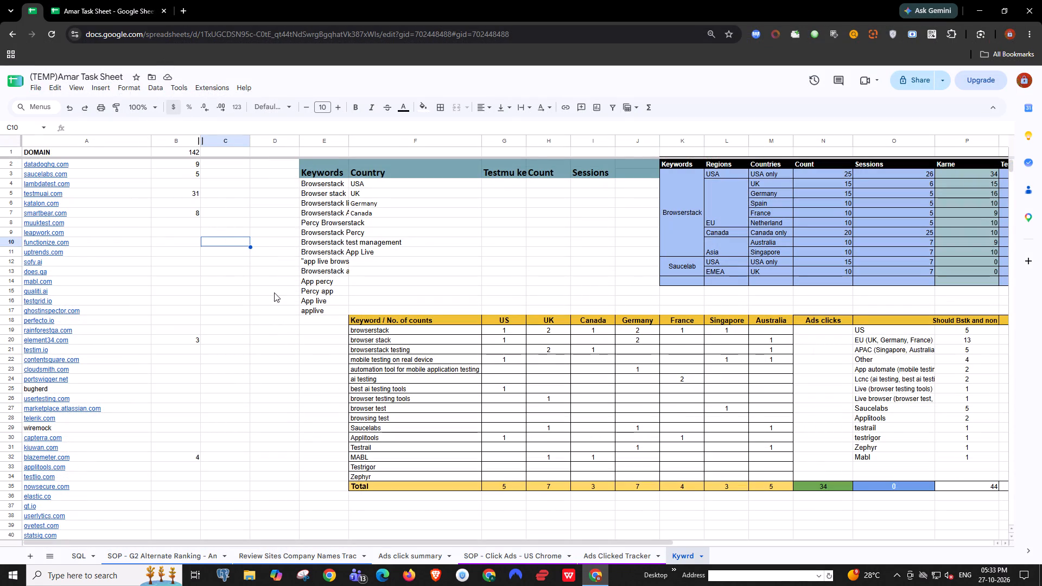
left_click(108, 0)
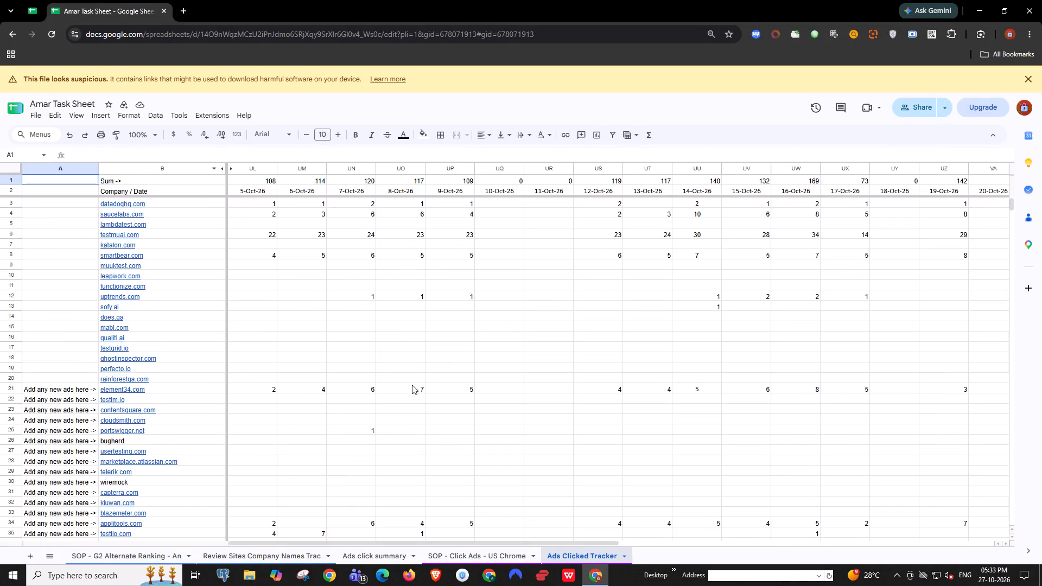
left_click(393, 335)
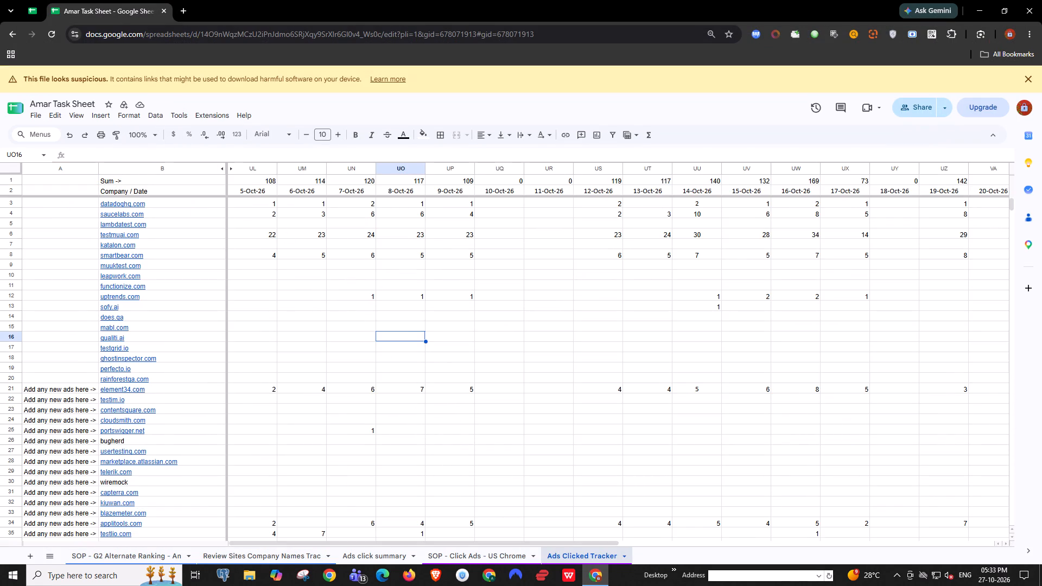
middle_click(120, 0)
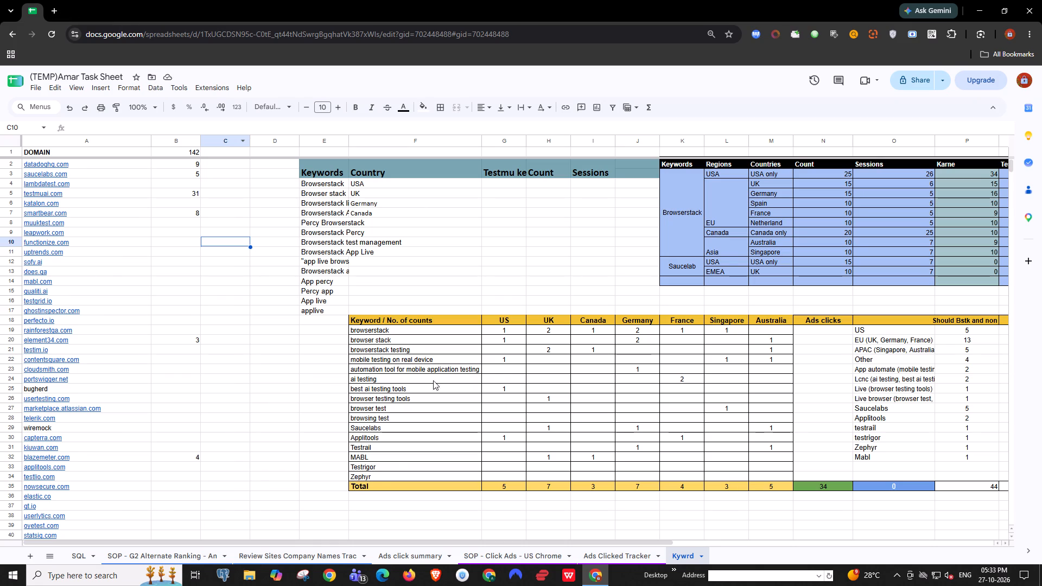
Go to the last entry in the domain column of the (TEMP)Amar Task Sheet's Kywrd sheet.
left_click(113, 394)
key("ctrl+Down")
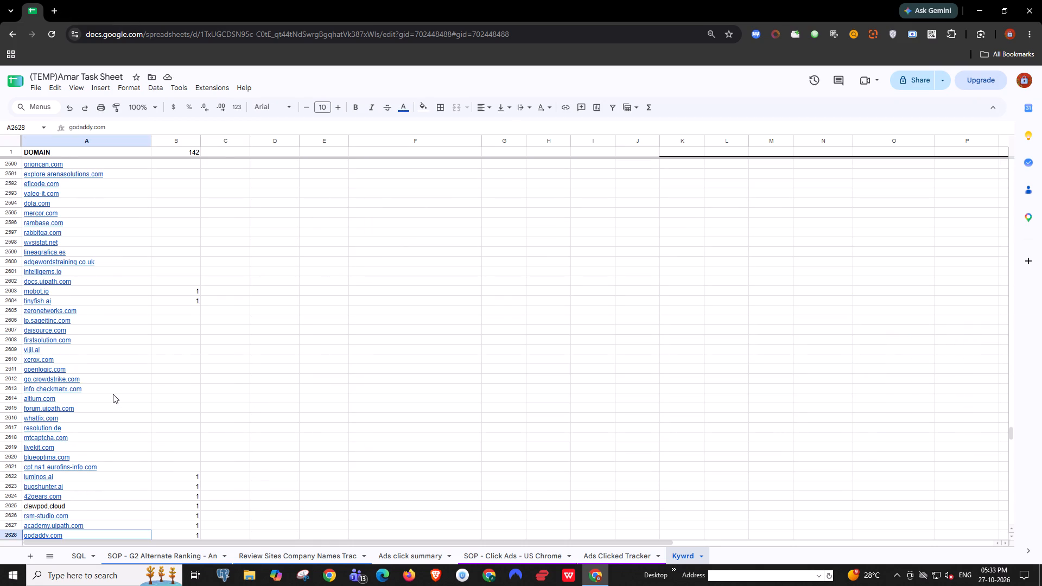
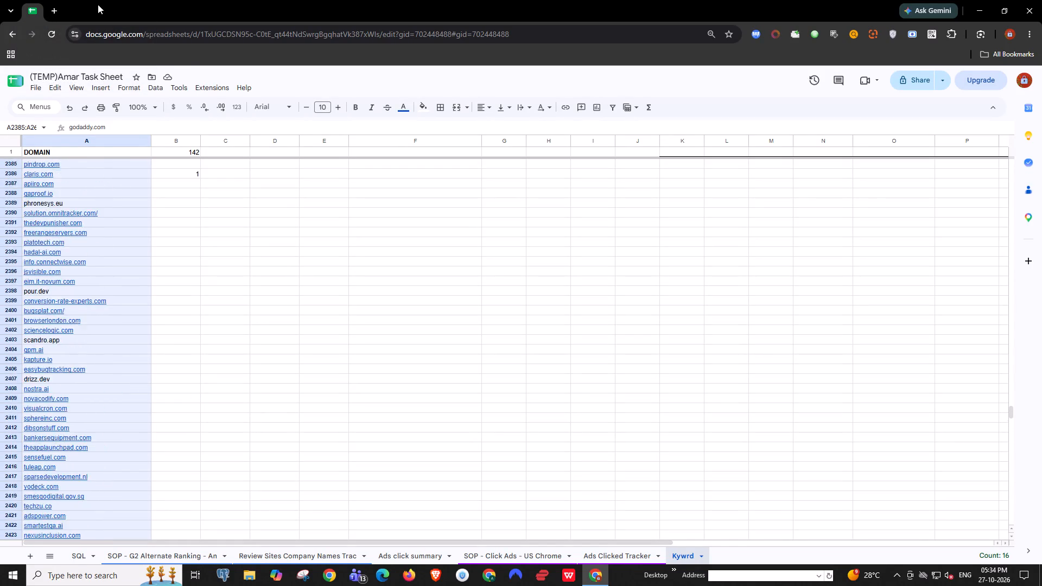
Return to the top of the Kywrd sheet and examine the keyword, region and ad click tables beside the domain list.
left_click(282, 259)
scroll(439, 242, "up", 4)
left_click(532, 269)
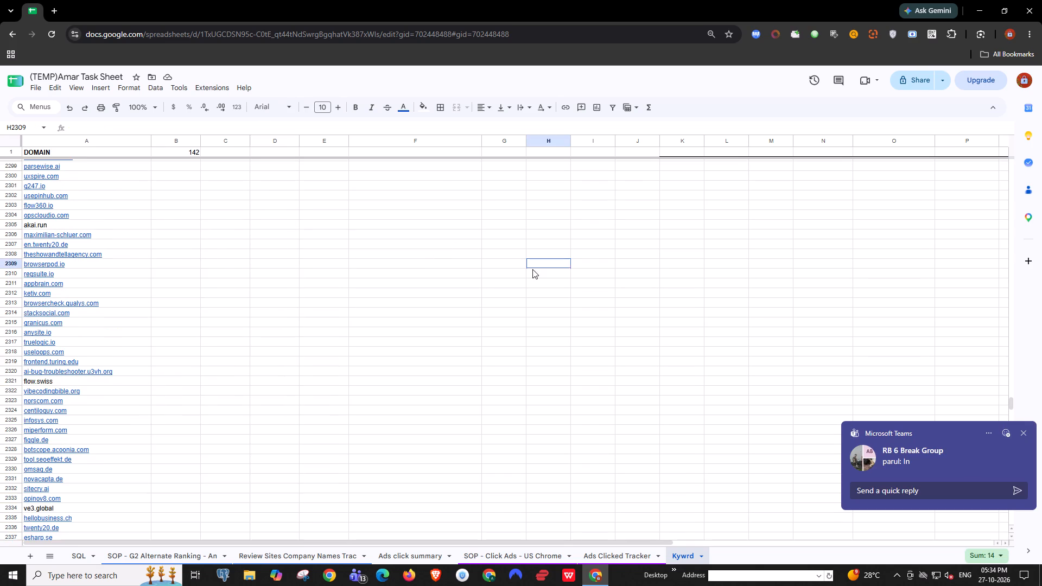
key("ctrl+Up")
scroll(501, 110, "up", 4)
scroll(701, 228, "up", 2)
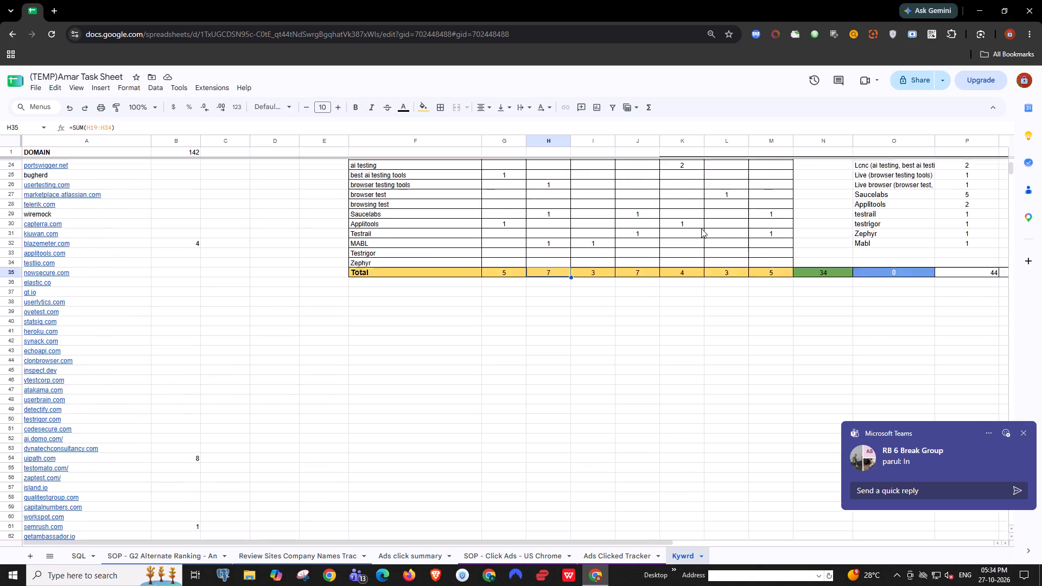
scroll(701, 228, "up", 2)
scroll(675, 277, "up", 4)
left_click_drag(440, 545, 523, 550)
left_click_drag(475, 542, 578, 543)
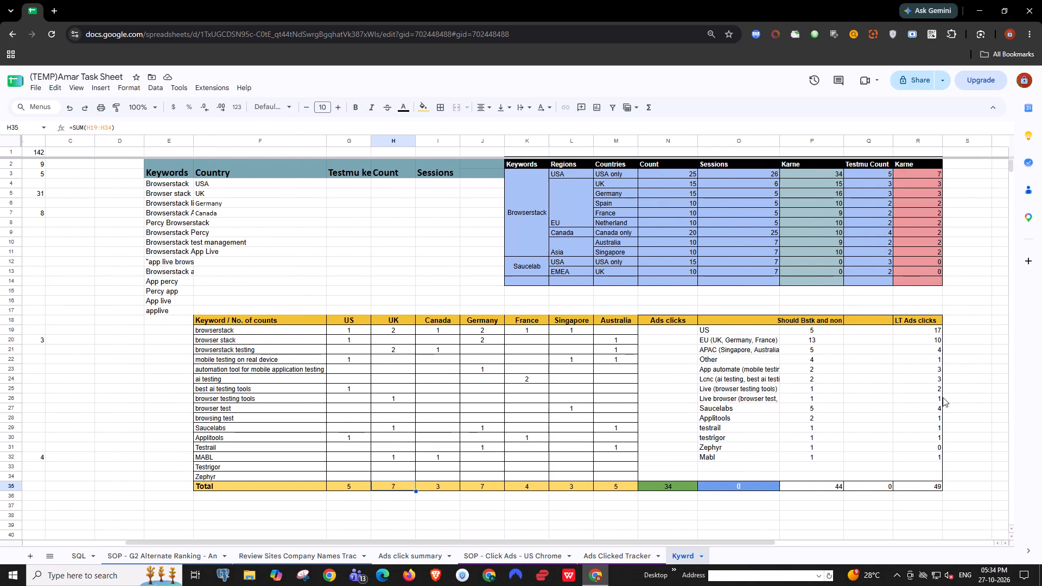
left_click(992, 377)
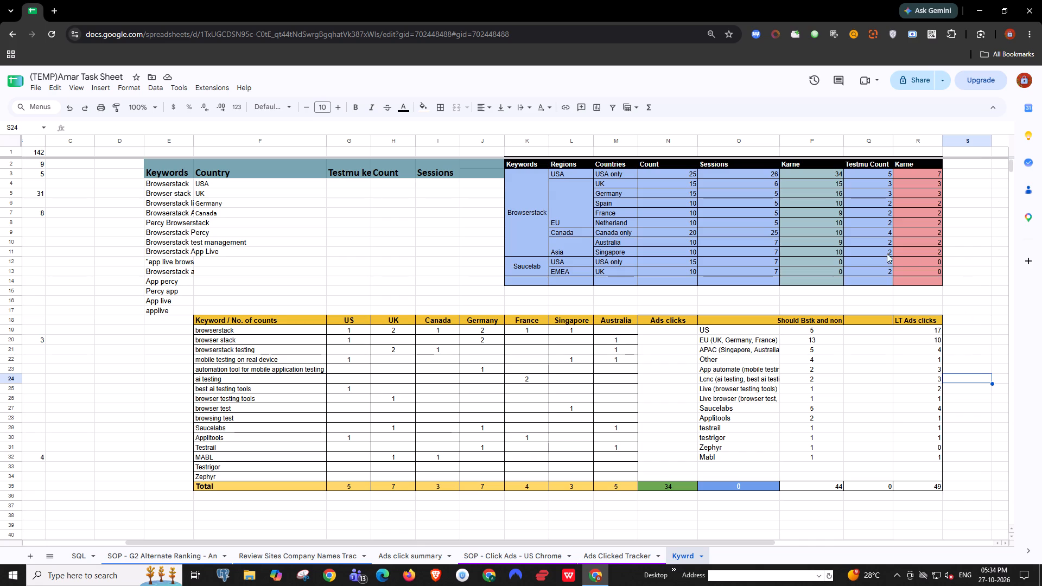
scroll(872, 278, "up", 3)
Clear the Keywords and Country table in E2:J16 by setting a white fill, deleting its contents and unmerging its cells.
left_click_drag(154, 165, 428, 263)
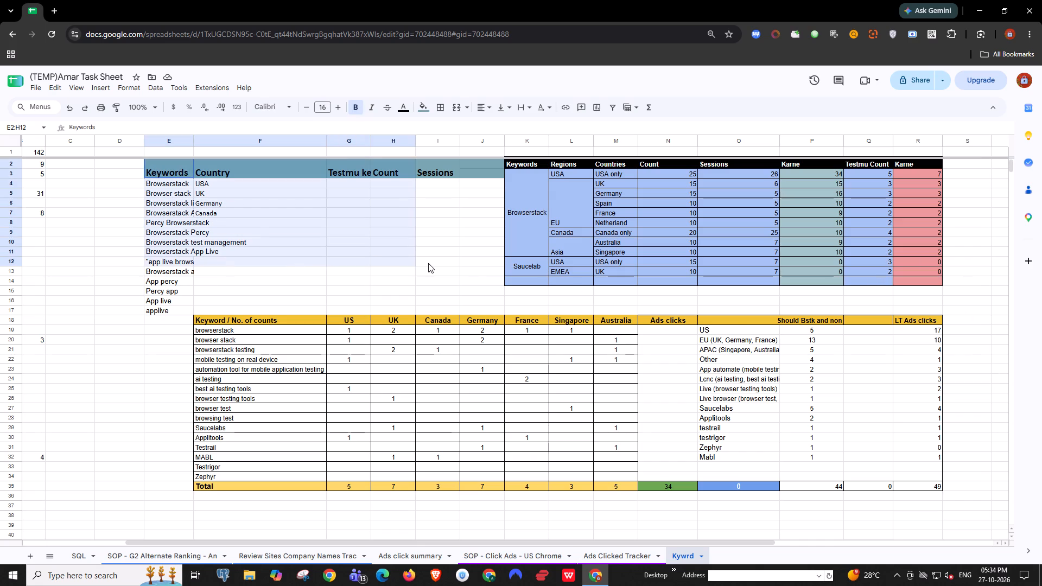
left_click_drag(428, 263, 475, 299)
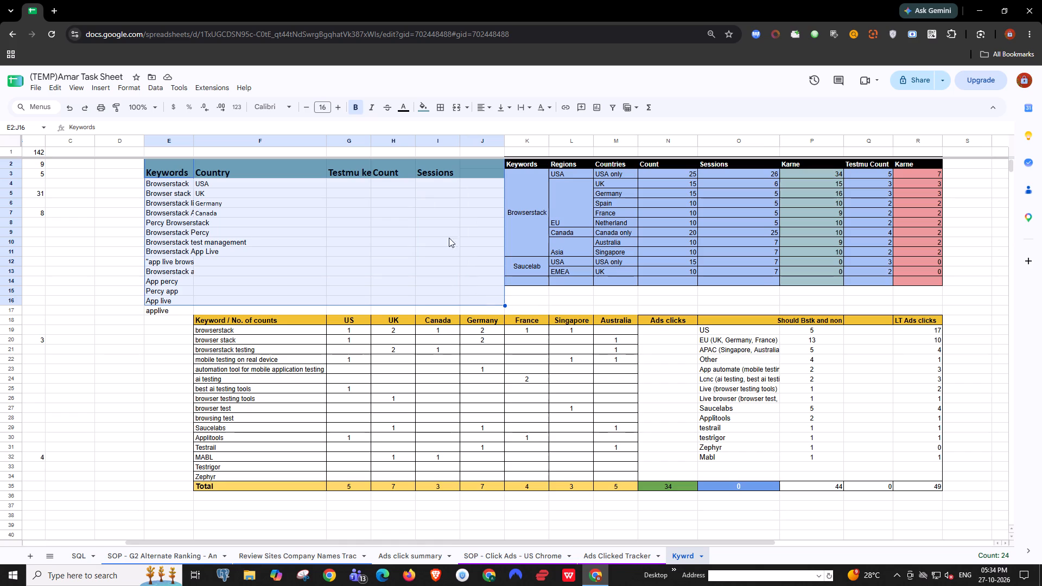
left_click(427, 110)
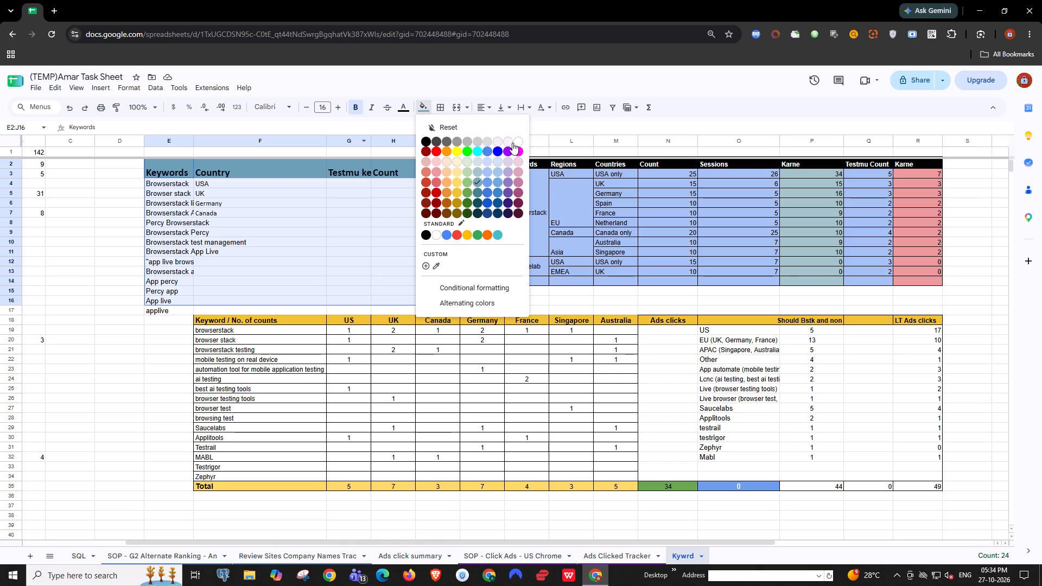
left_click(513, 144)
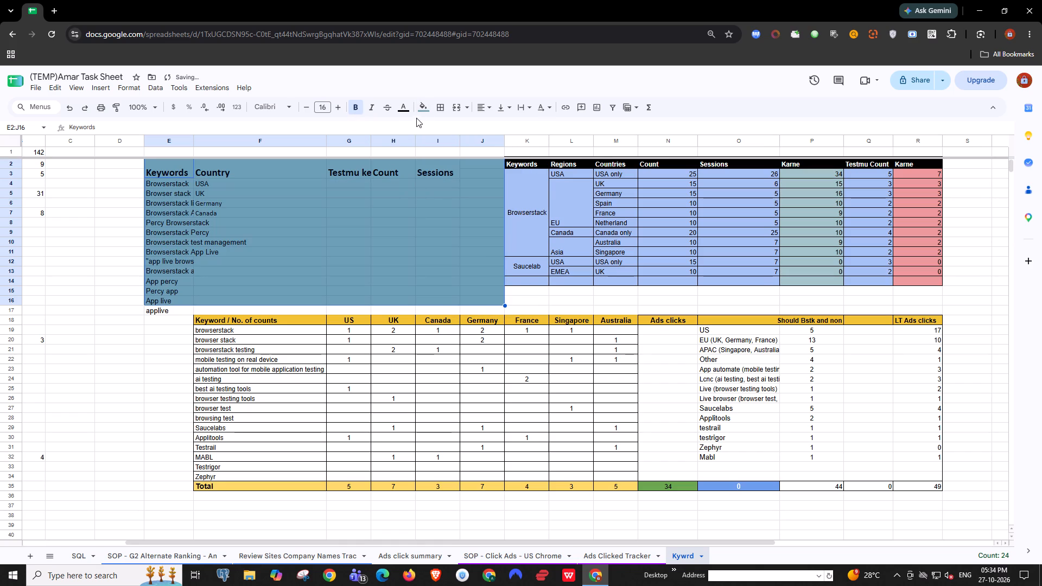
left_click(421, 111)
left_click(518, 139)
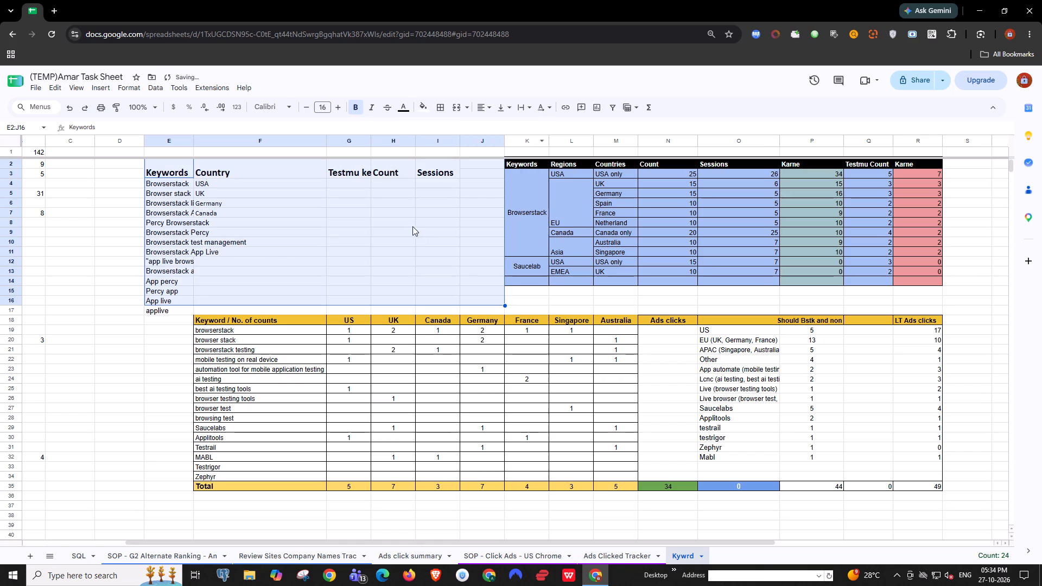
key("Delete")
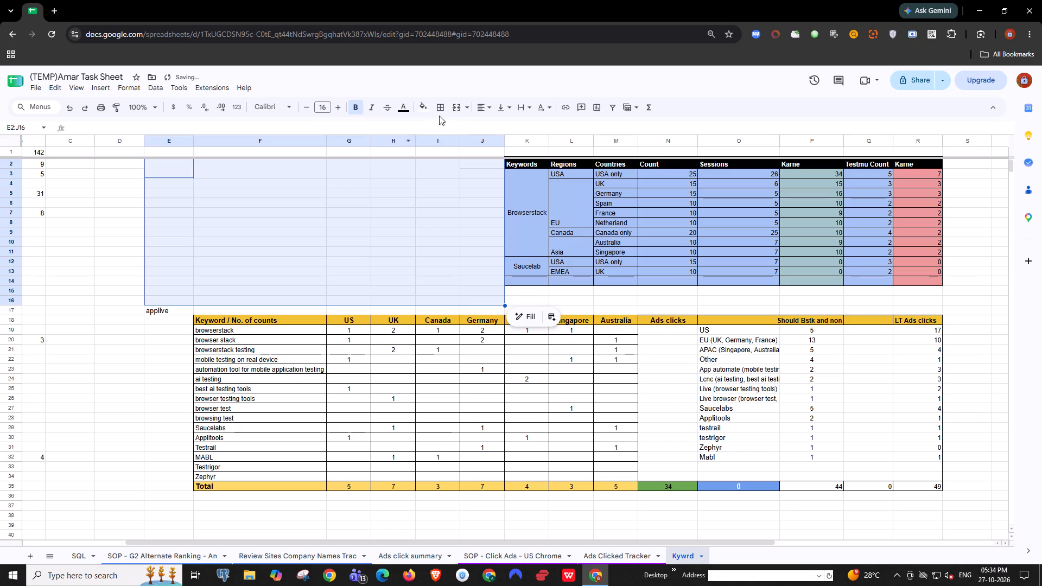
left_click(454, 108)
left_click(454, 108)
left_click(428, 230)
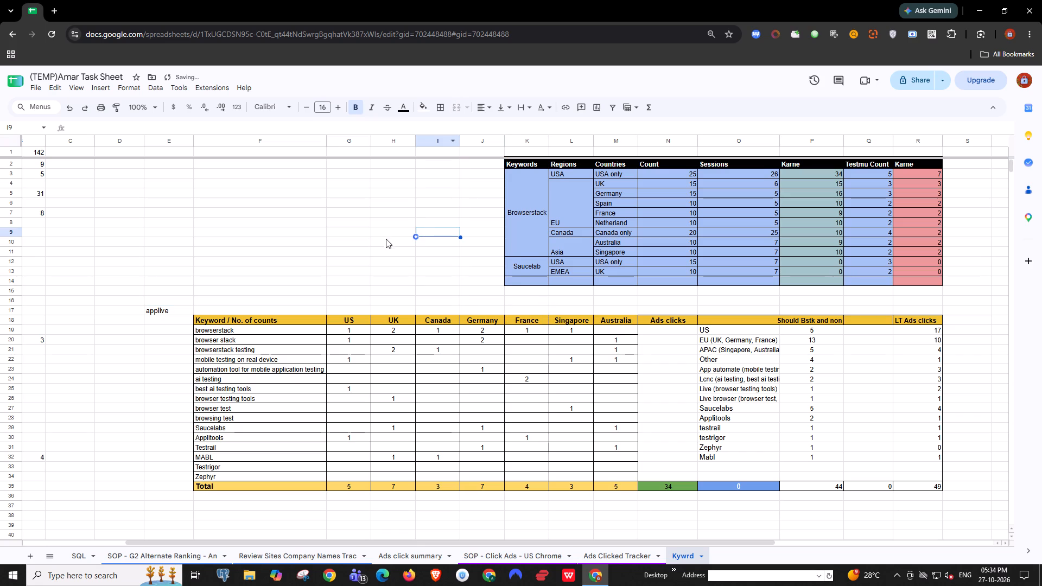
Delete the leftover applive entry in cell E17.
scroll(380, 241, "up", 4)
scroll(389, 288, "up", 4)
left_click(157, 309)
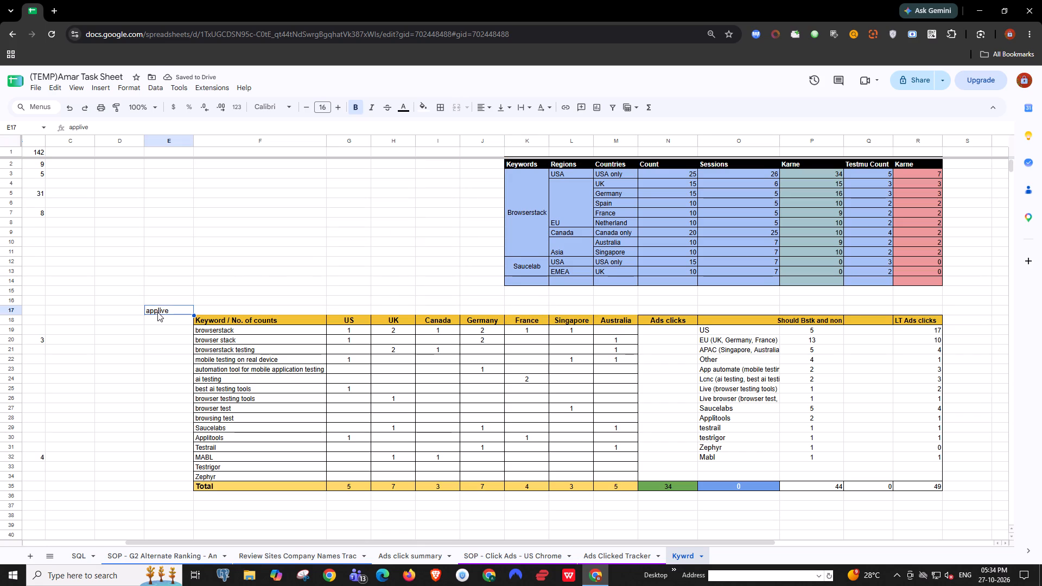
key("Delete")
left_click(259, 244)
Clear the Keywords, Regions and Countries table in K2:R14 by setting a white fill, deleting its contents and unmerging its cells.
scroll(478, 272, "up", 3)
scroll(535, 233, "up", 3)
left_click_drag(522, 165, 950, 281)
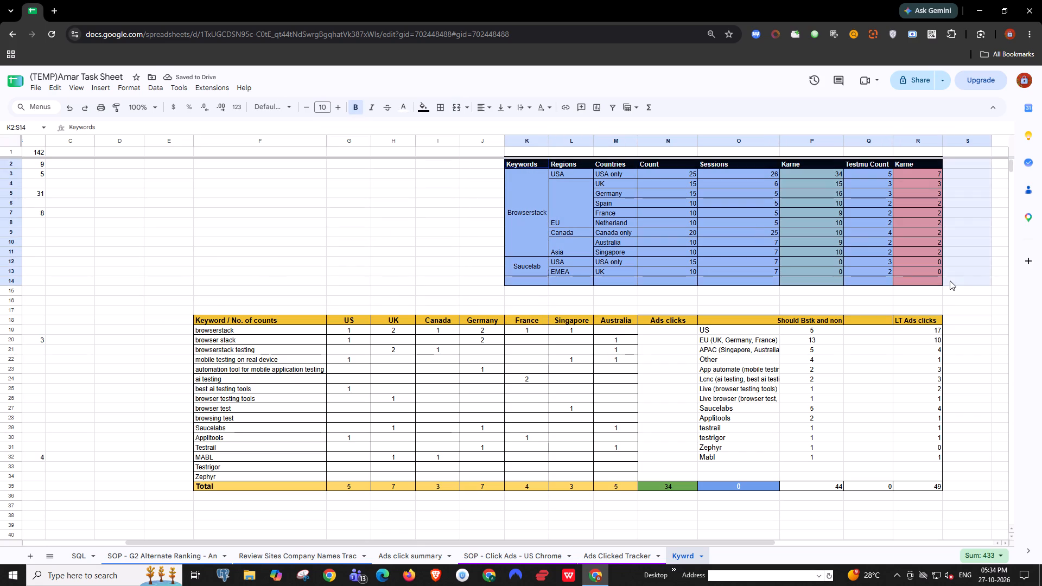
left_click_drag(950, 281, 929, 283)
left_click(428, 110)
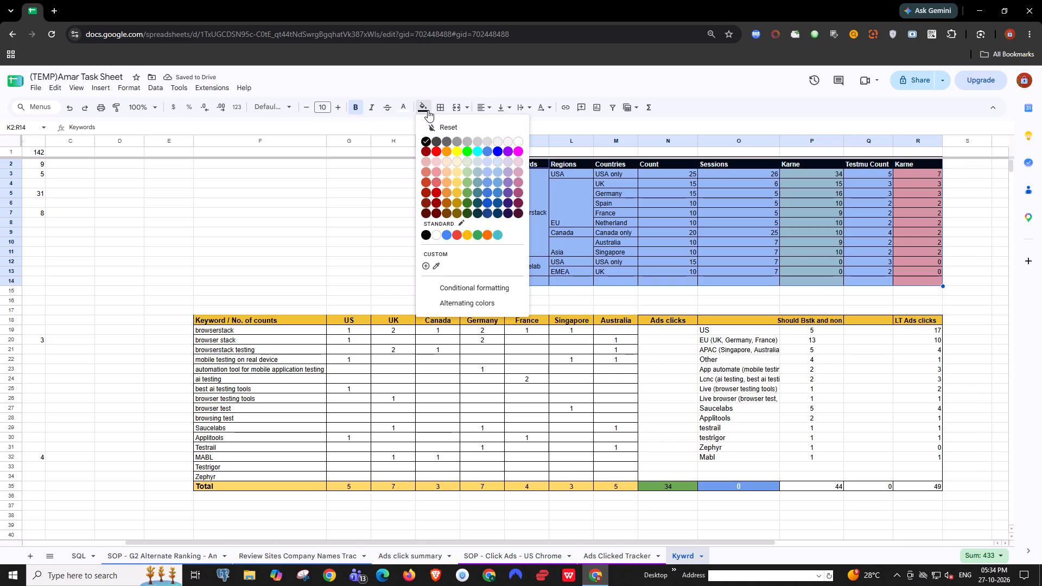
left_click(516, 141)
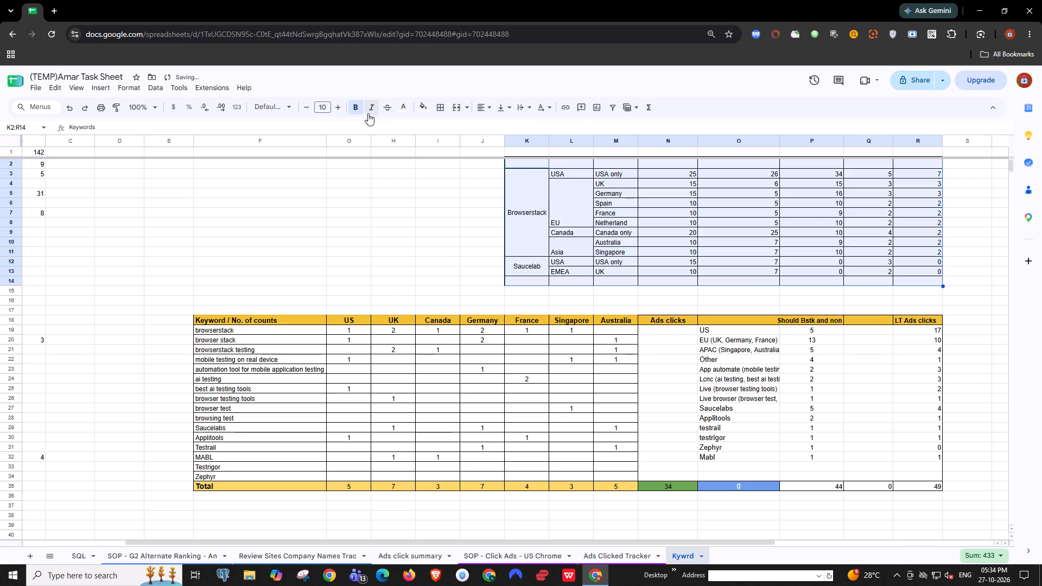
key("Delete")
left_click(458, 114)
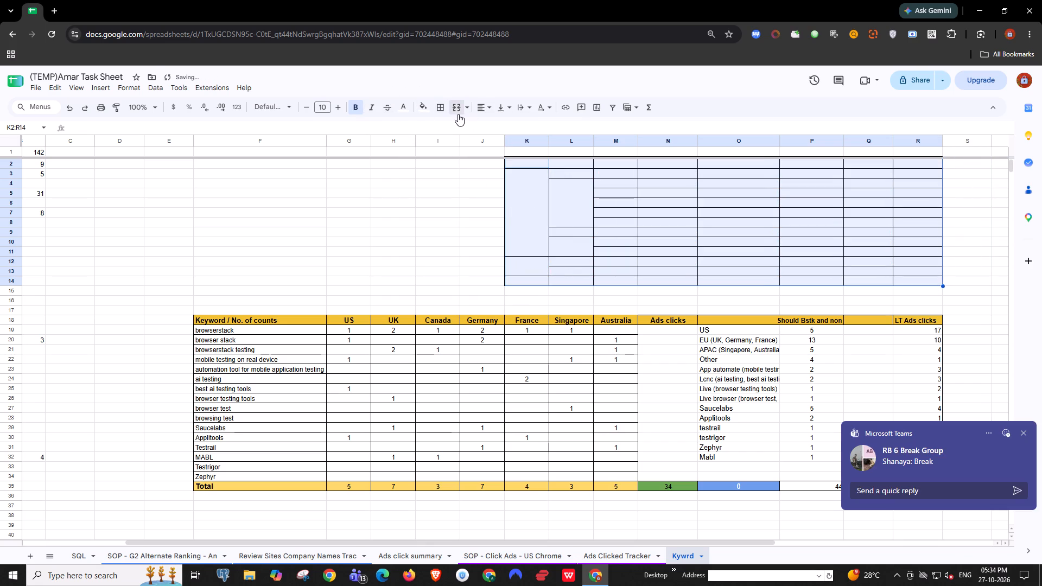
left_click(458, 114)
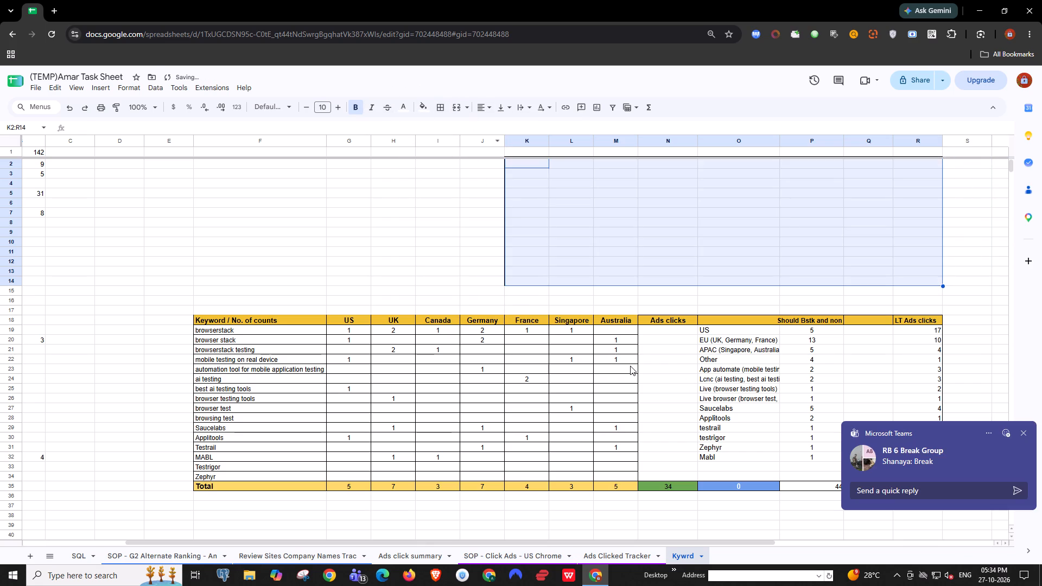
left_click(446, 267)
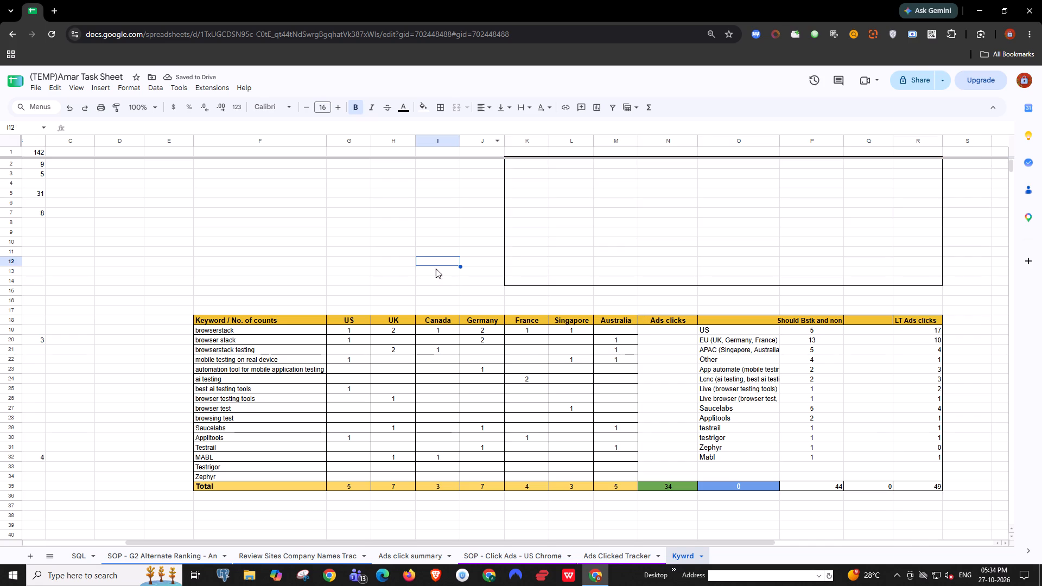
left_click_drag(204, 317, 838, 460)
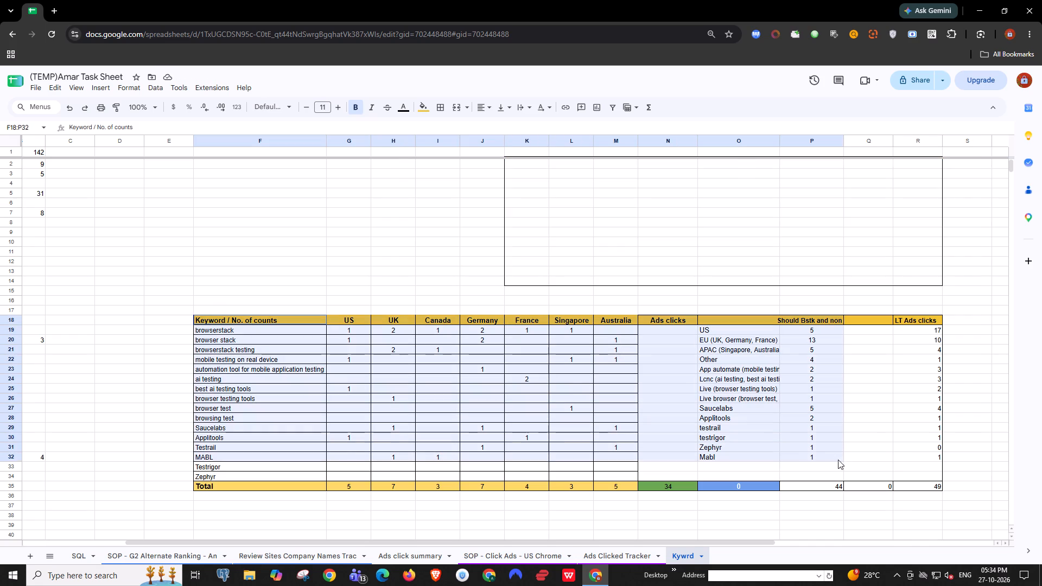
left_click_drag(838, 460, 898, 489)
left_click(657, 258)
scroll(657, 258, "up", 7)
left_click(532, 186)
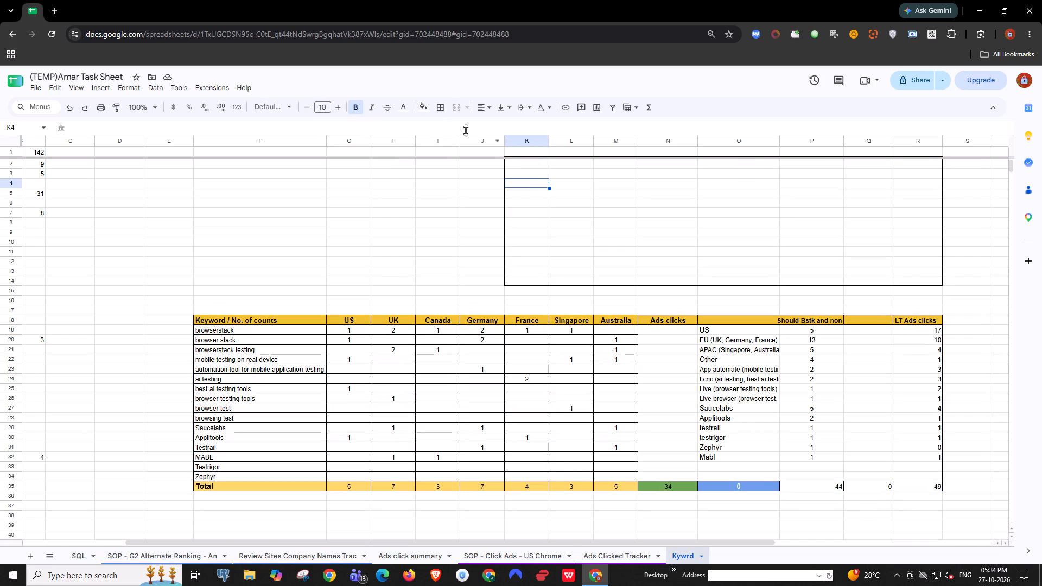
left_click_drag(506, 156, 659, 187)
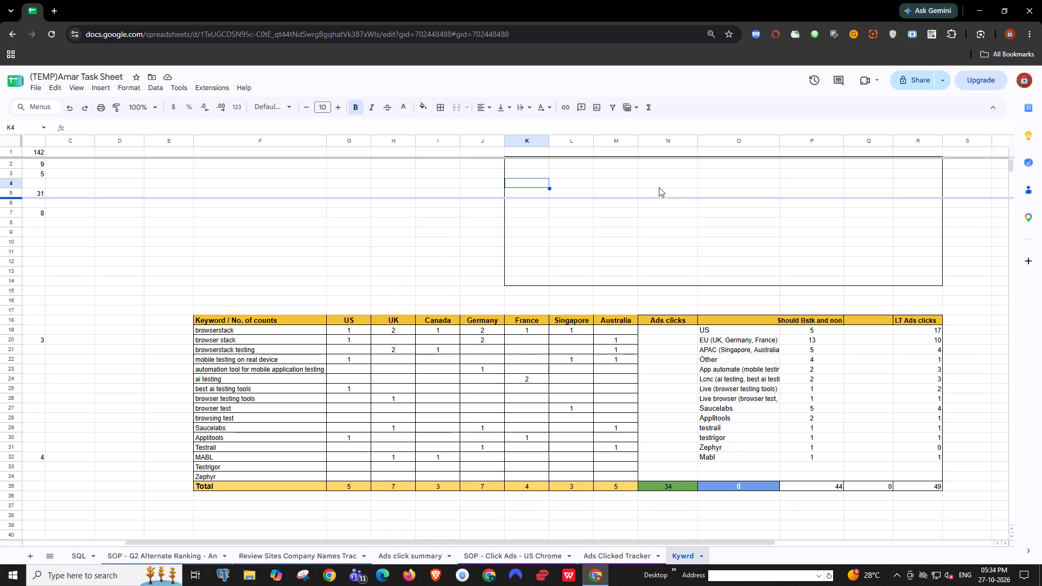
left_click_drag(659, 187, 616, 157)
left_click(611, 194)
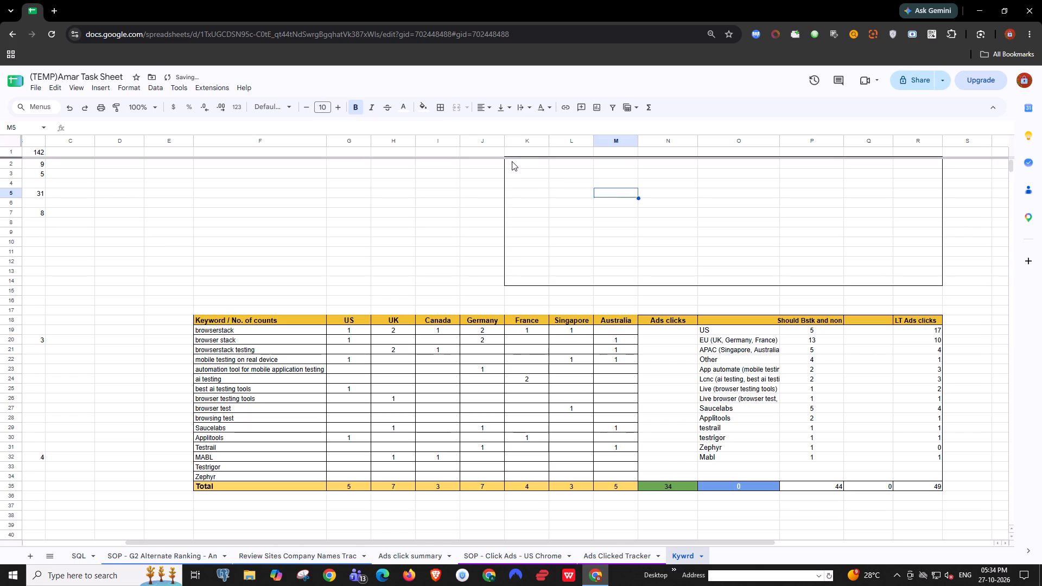
Remove all borders from the emptied range K2:R15.
left_click_drag(511, 167, 937, 292)
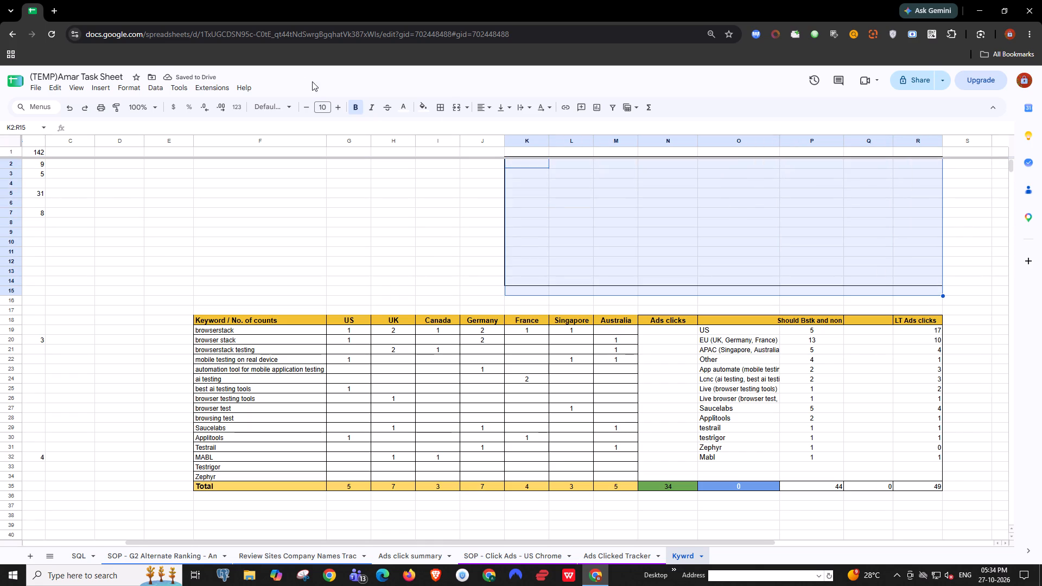
left_click(434, 106)
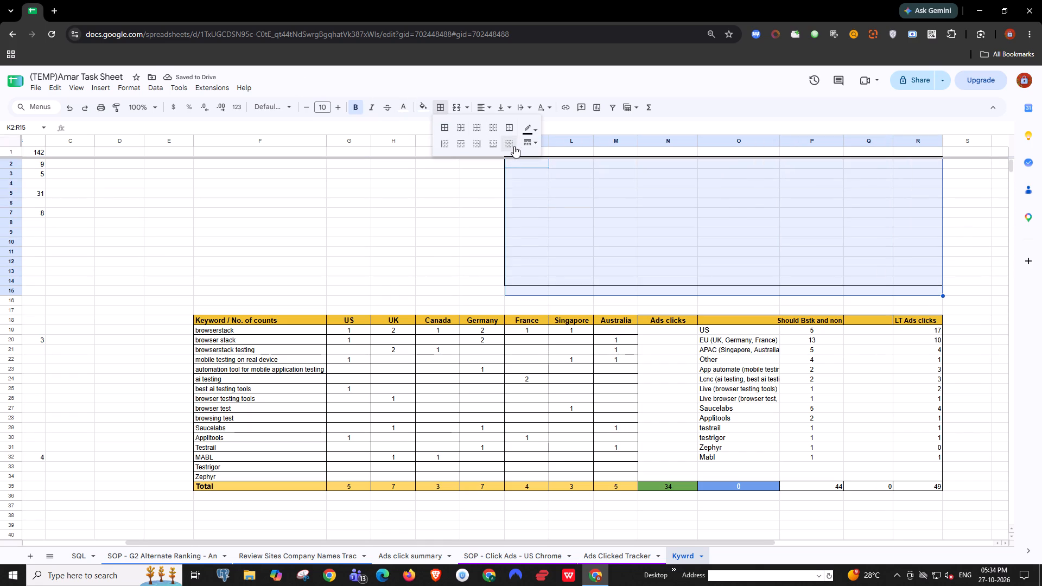
left_click(514, 146)
left_click(472, 194)
Move the keyword counts and ad clicks table from F18:R35 so that it starts at cell D2.
scroll(475, 202, "up", 3)
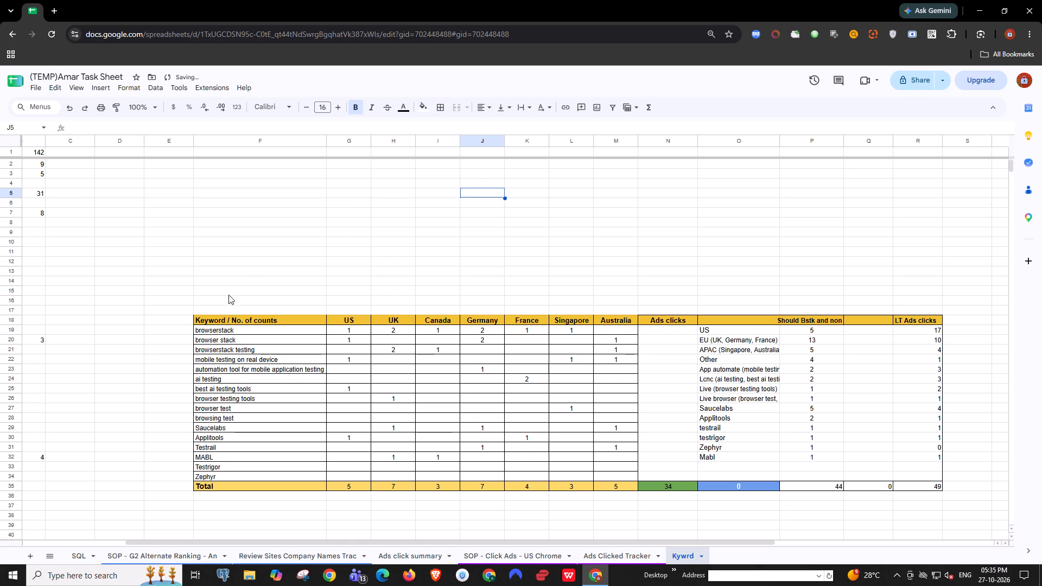
left_click_drag(206, 318, 923, 488)
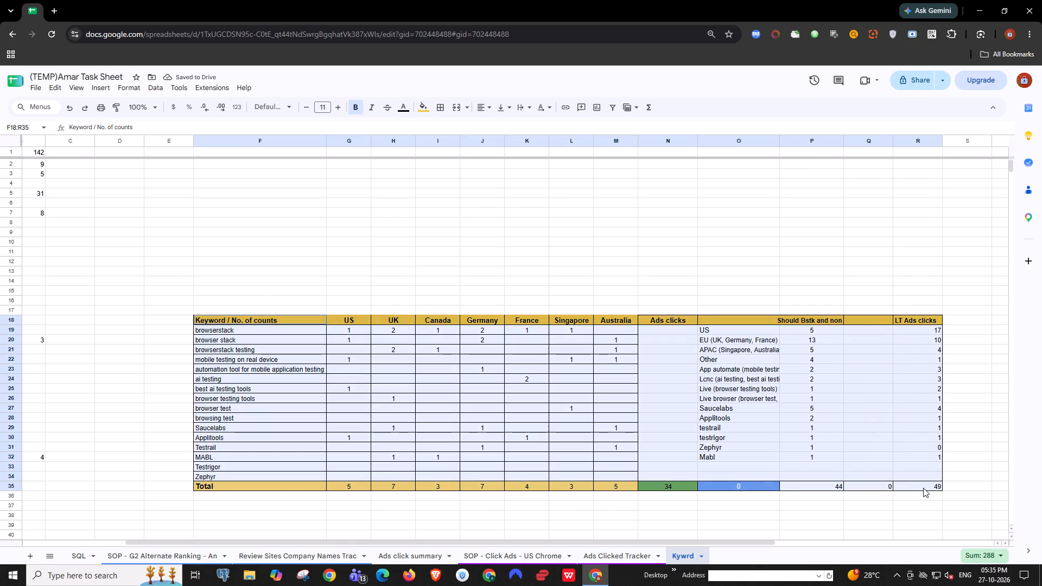
left_click_drag(923, 488, 926, 487)
key("ctrl+x")
scroll(266, 179, "up", 3)
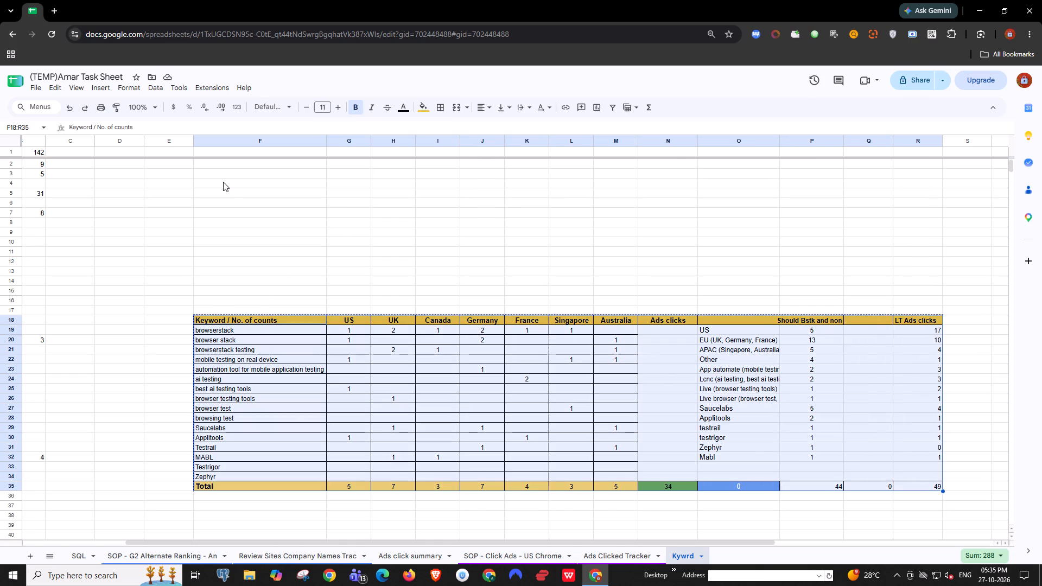
scroll(223, 182, "up", 1)
left_click_drag(316, 541, 142, 518)
scroll(350, 314, "up", 3)
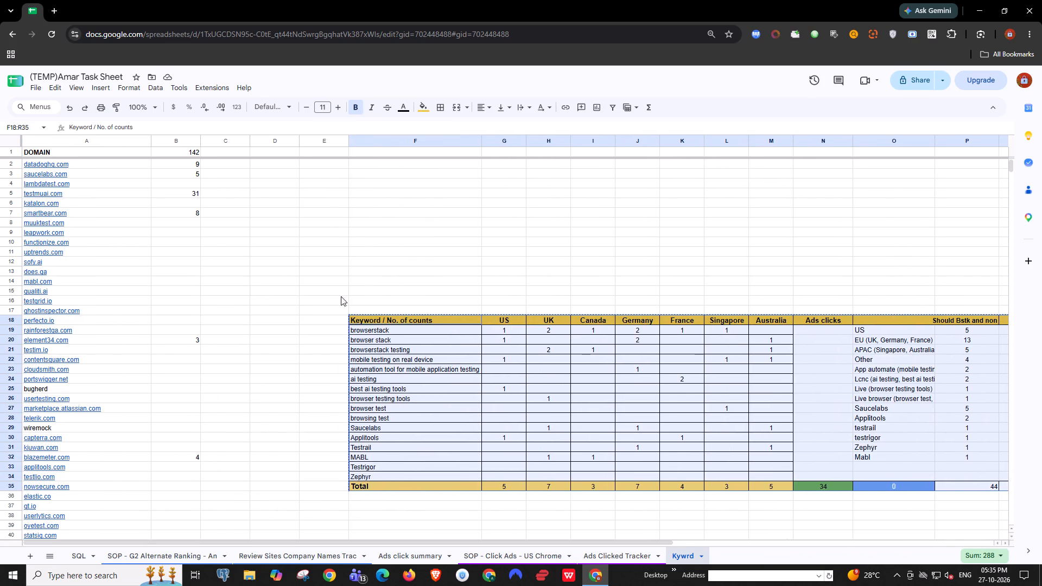
scroll(341, 296, "up", 1)
left_click(275, 165)
key("ctrl+v")
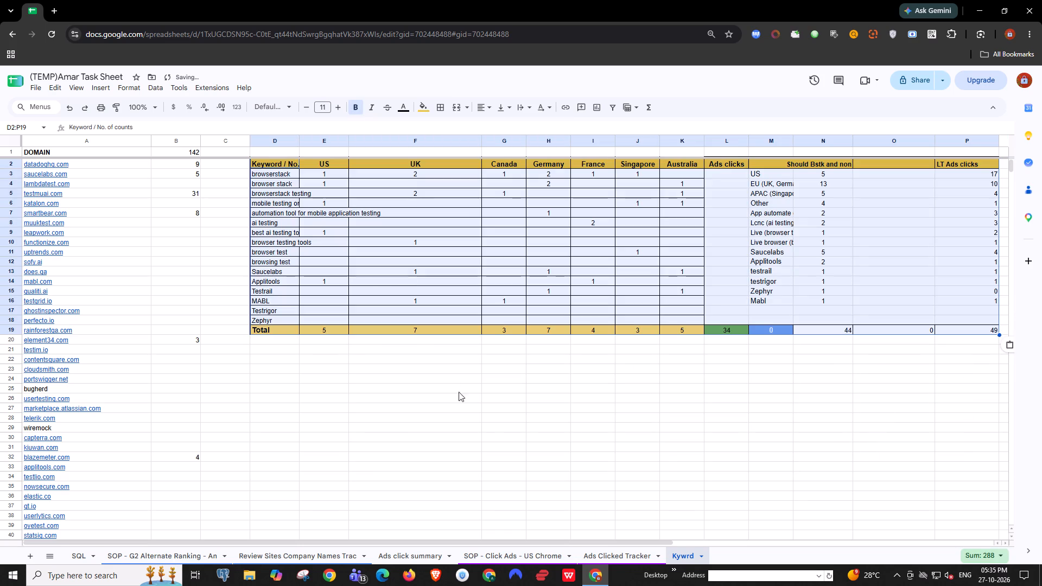
left_click(490, 416)
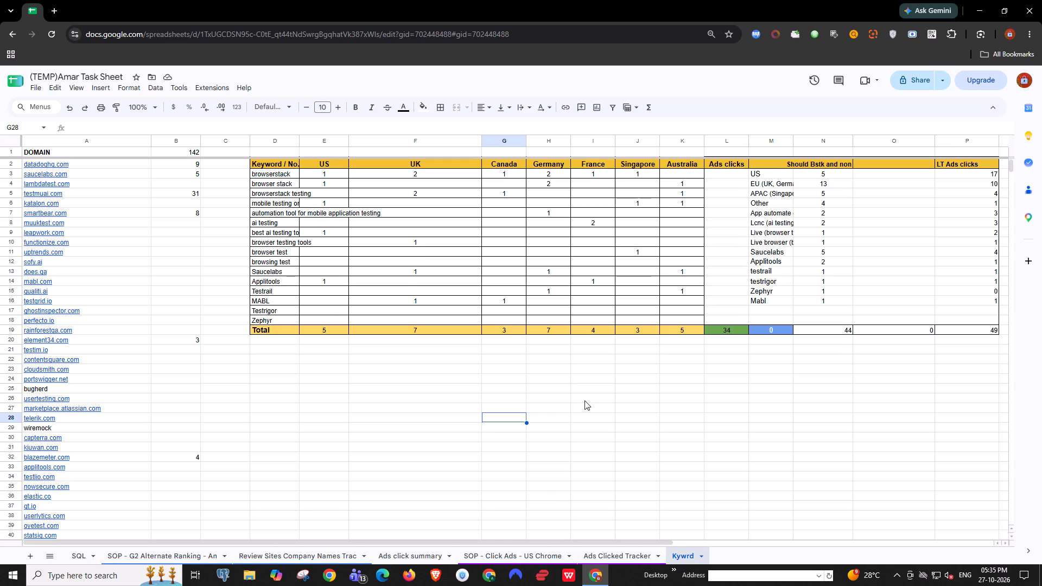
Fit column D to its keyword text and narrow the UK column F.
double_click(297, 139)
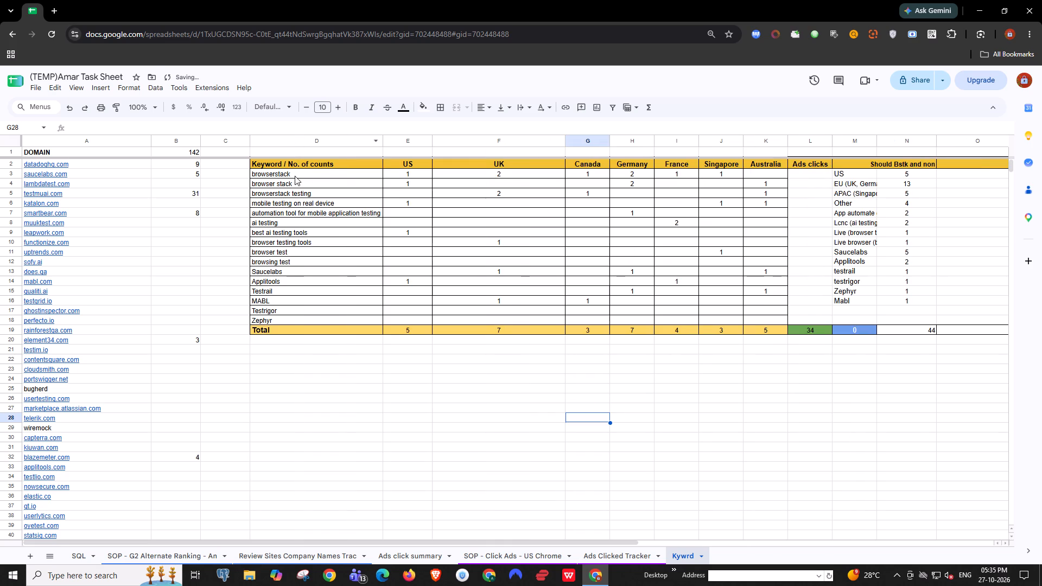
left_click_drag(566, 142, 532, 142)
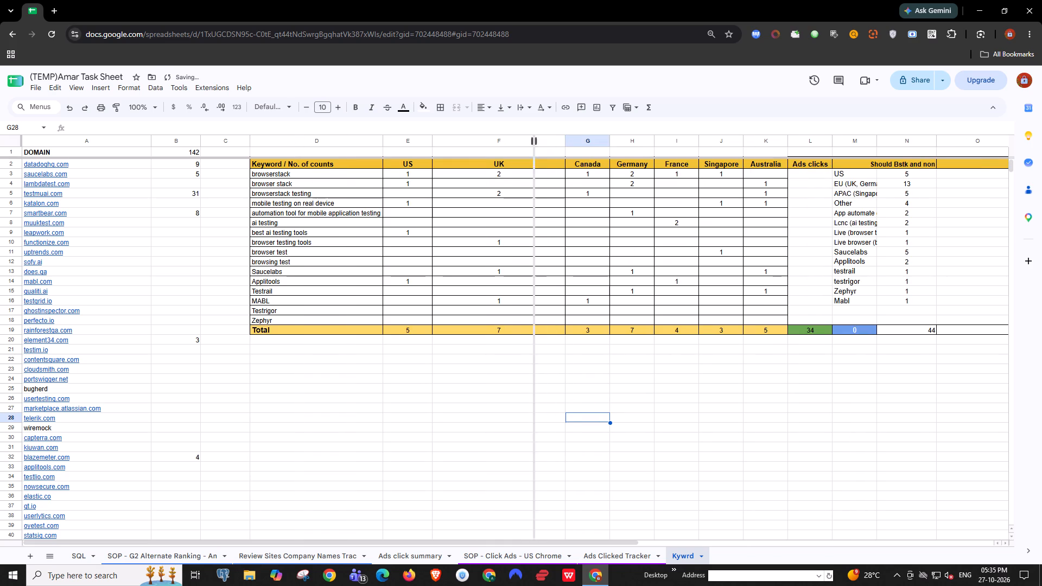
left_click_drag(532, 142, 508, 138)
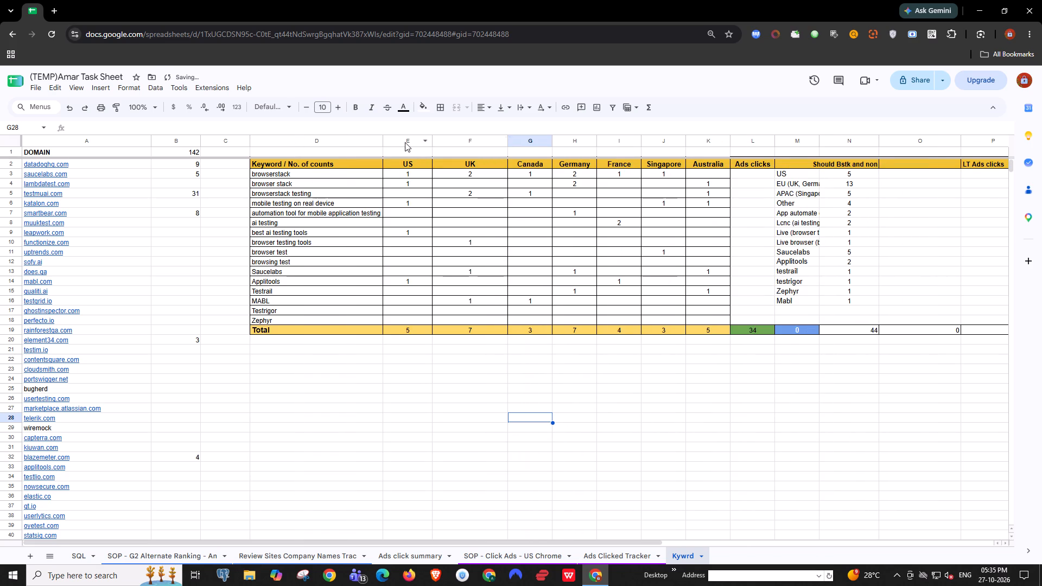
Give the country columns E to K, US through Australia, one equal width slightly wider than the Canada column.
left_click_drag(399, 140, 712, 141)
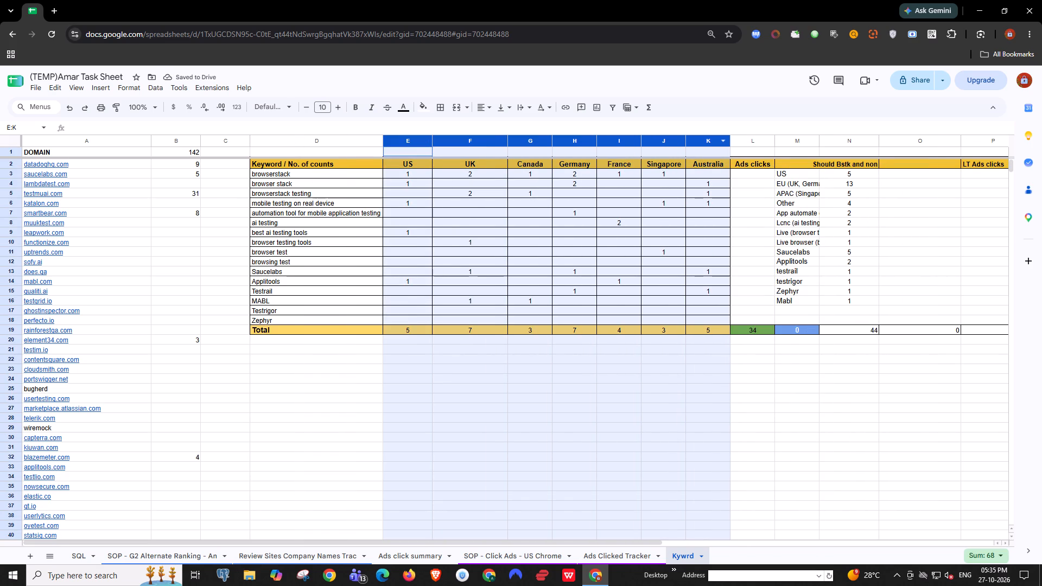
left_click_drag(712, 141, 713, 141)
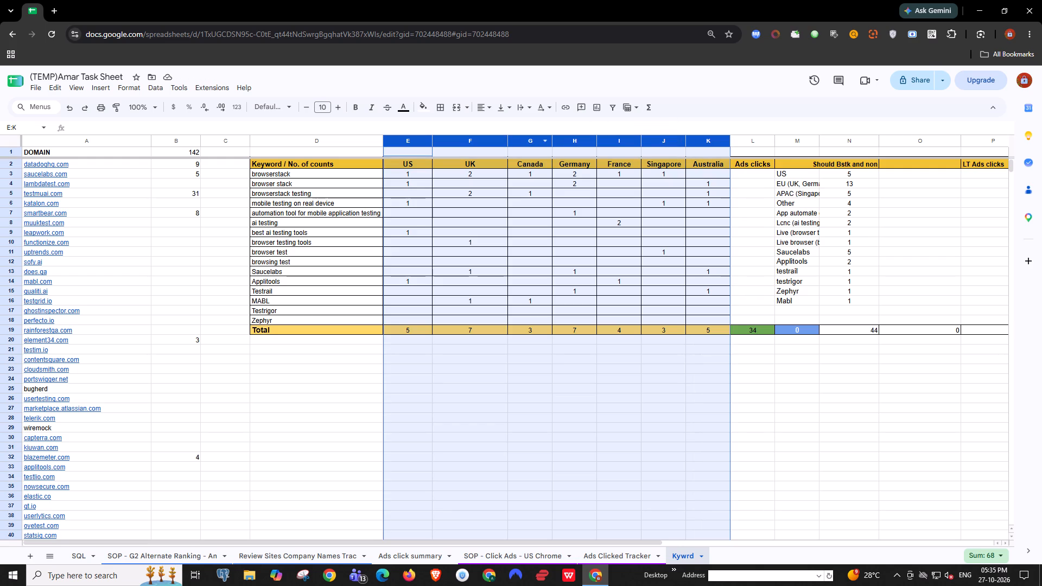
left_click_drag(507, 142, 490, 141)
left_click_drag(490, 141, 485, 141)
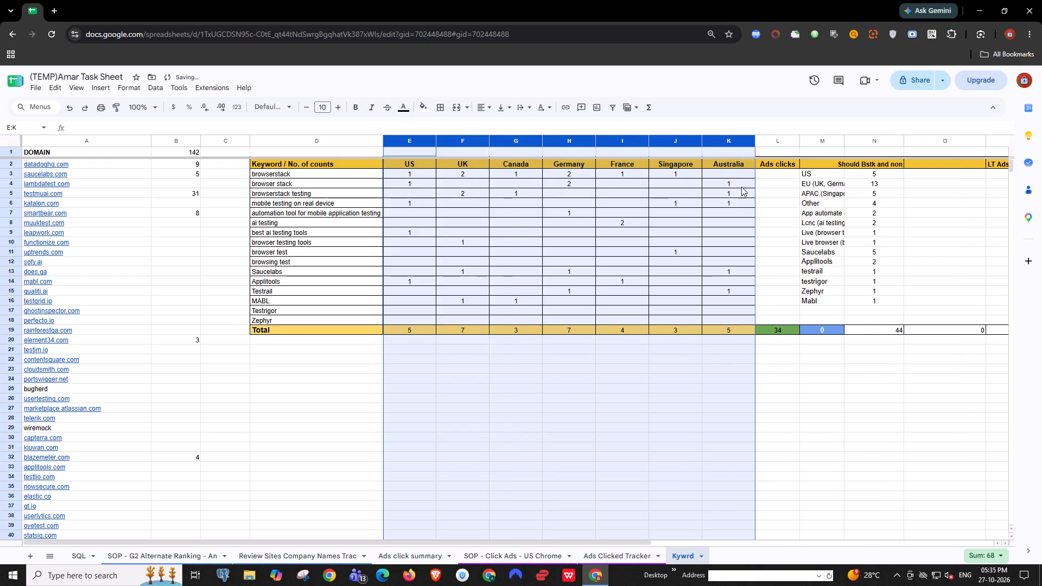
Narrow column N with the click counts and the empty column O beside it.
left_click(793, 192)
left_click(834, 175)
left_click(866, 176)
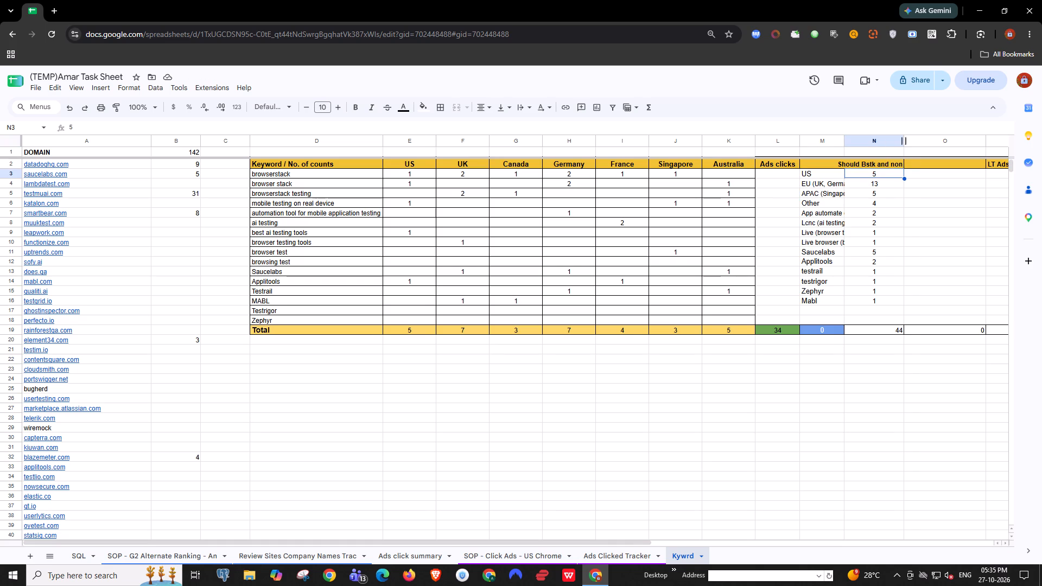
left_click_drag(903, 139, 874, 141)
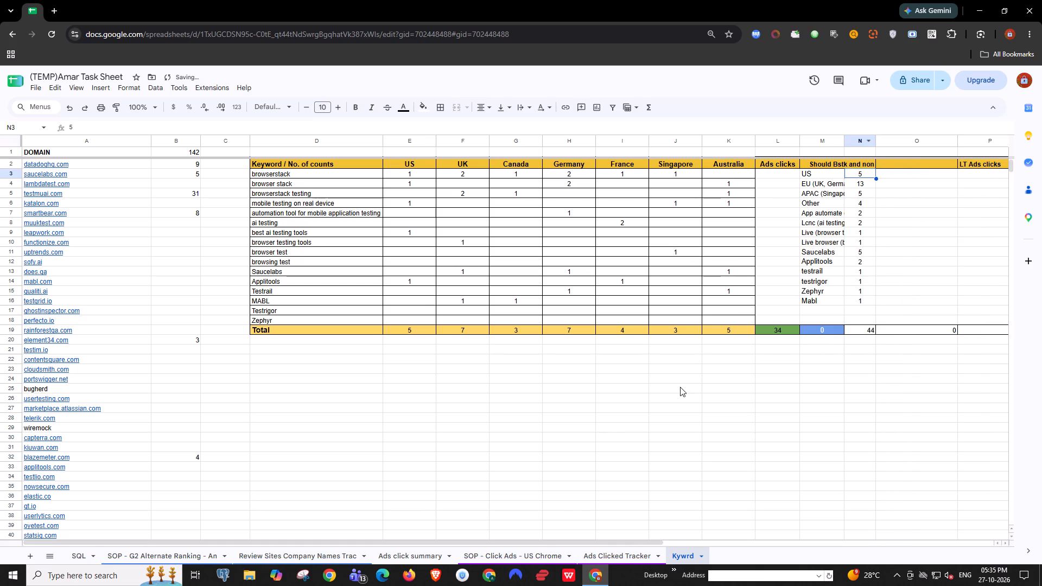
left_click_drag(535, 541, 607, 536)
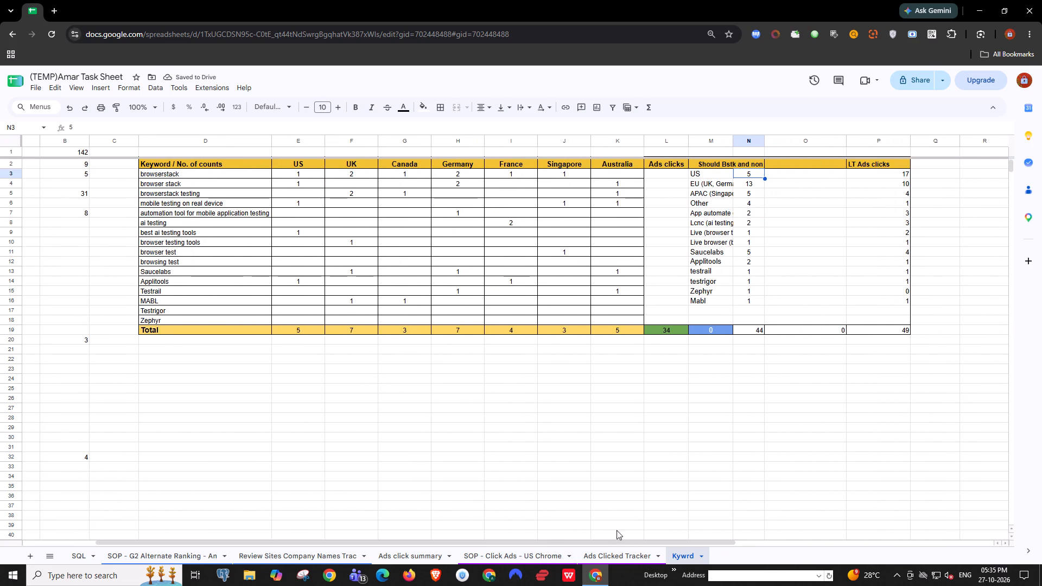
left_click(820, 169)
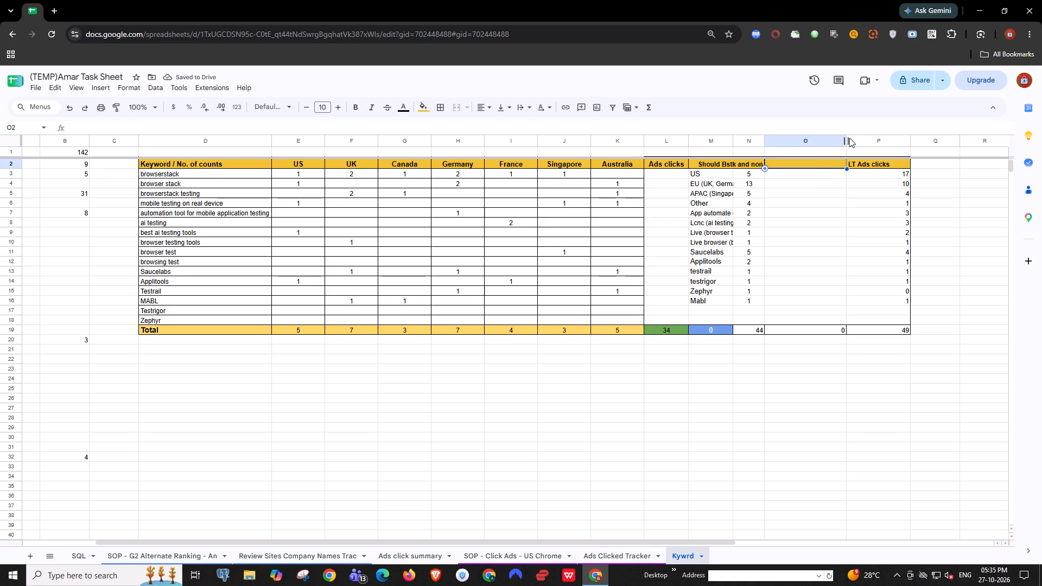
left_click_drag(847, 141, 798, 136)
Narrow column P so that it just fits its LT Ads clicks header.
left_click_drag(864, 137, 830, 139)
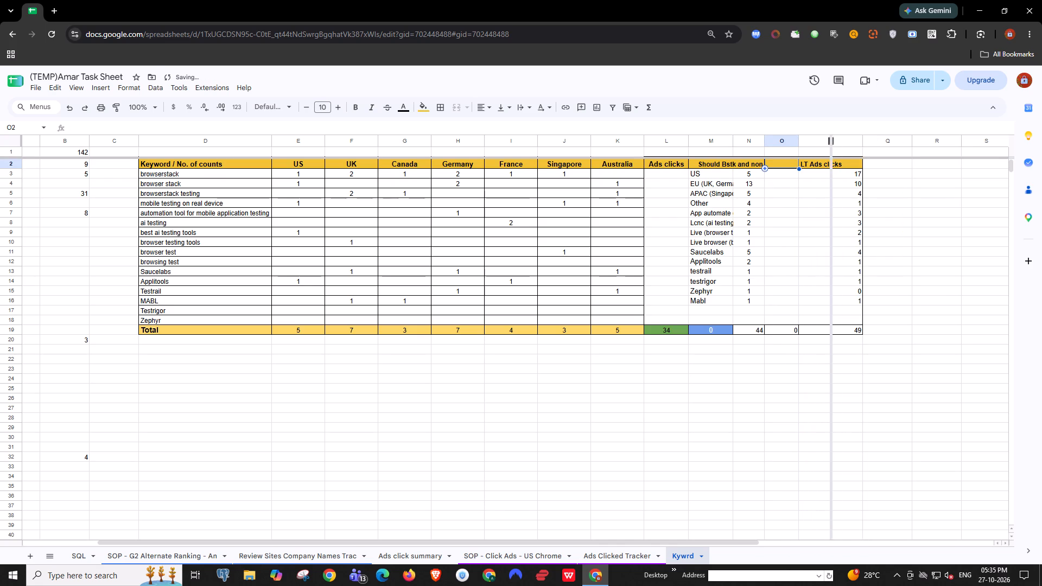
left_click_drag(830, 139, 820, 139)
left_click(865, 194)
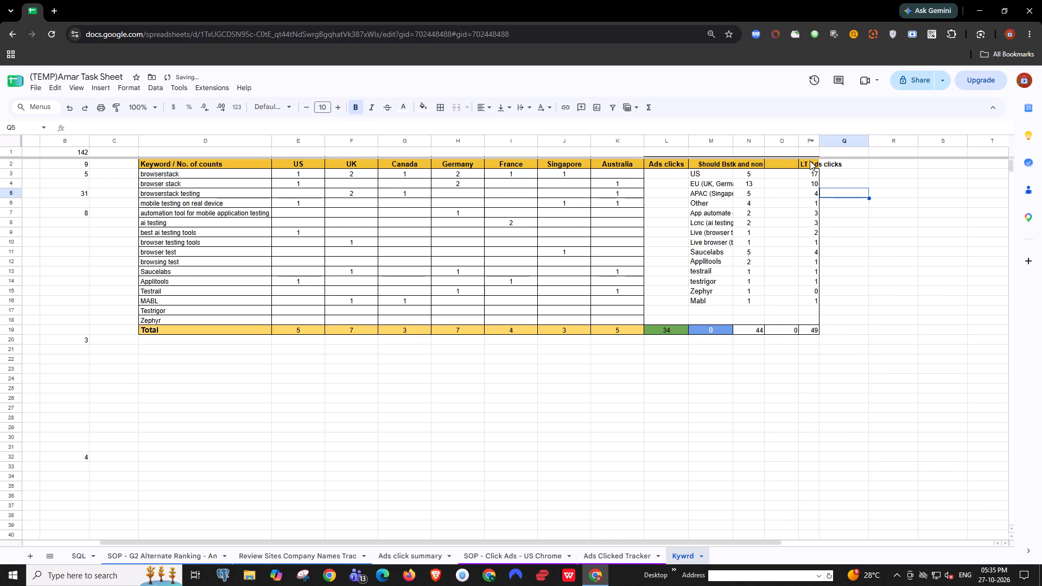
left_click_drag(817, 139, 837, 139)
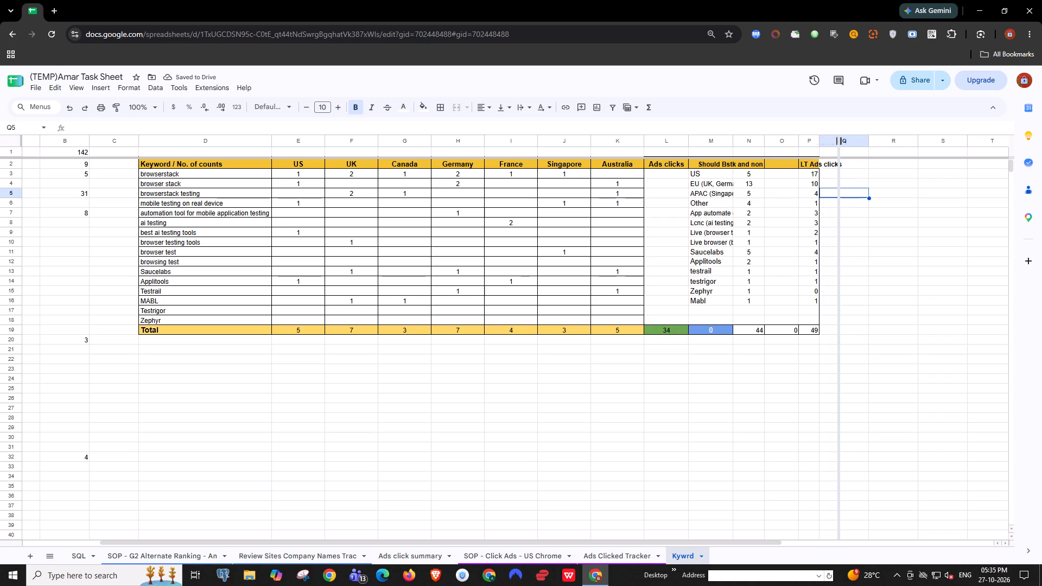
left_click_drag(837, 139, 840, 139)
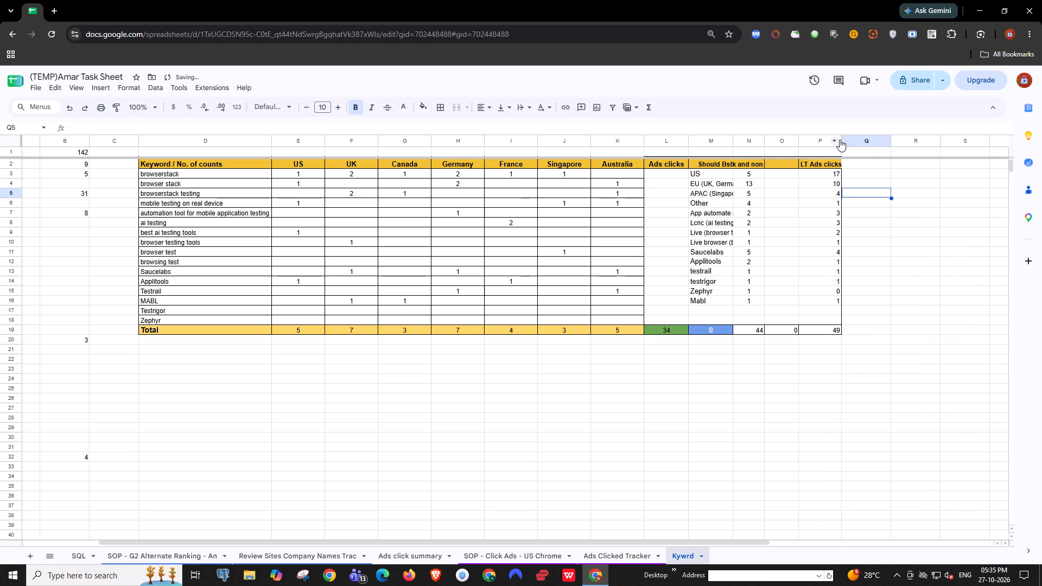
left_click(840, 139)
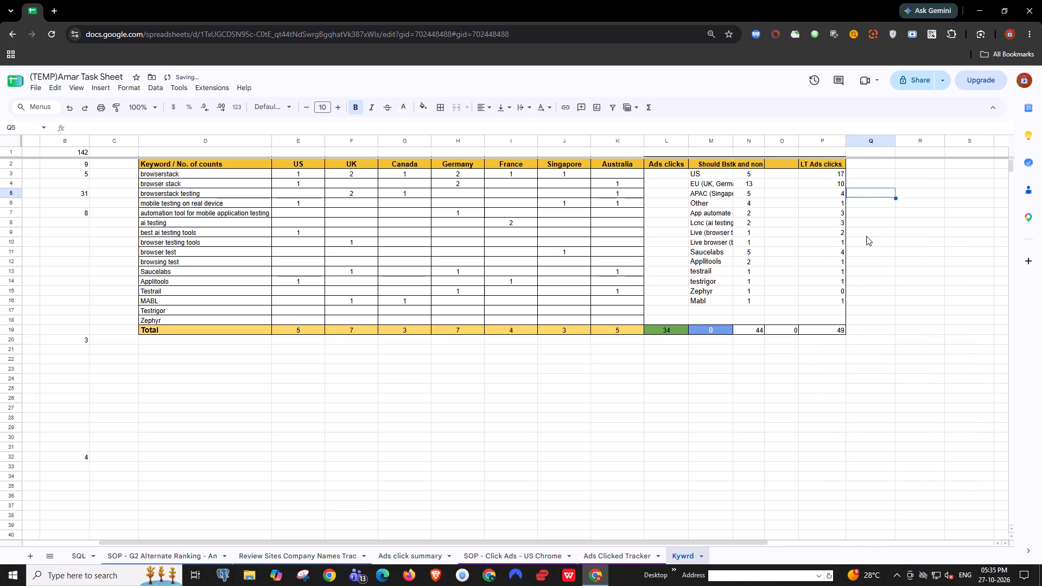
left_click(866, 236)
left_click(799, 359)
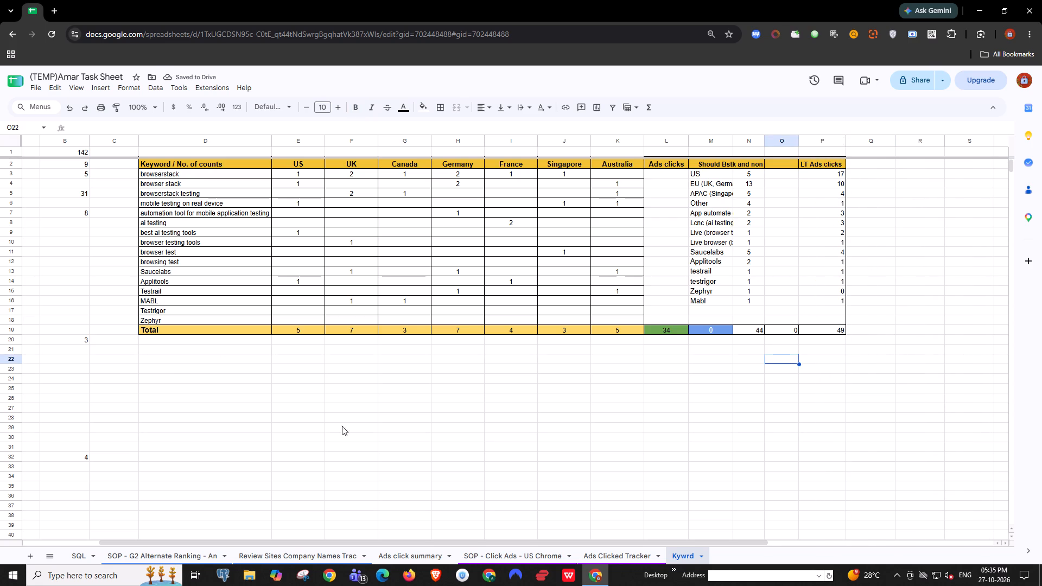
Select the empty header cell O2 between the Should Bstk and LT Ads clicks headers.
left_click_drag(536, 542, 397, 539)
left_click(727, 461)
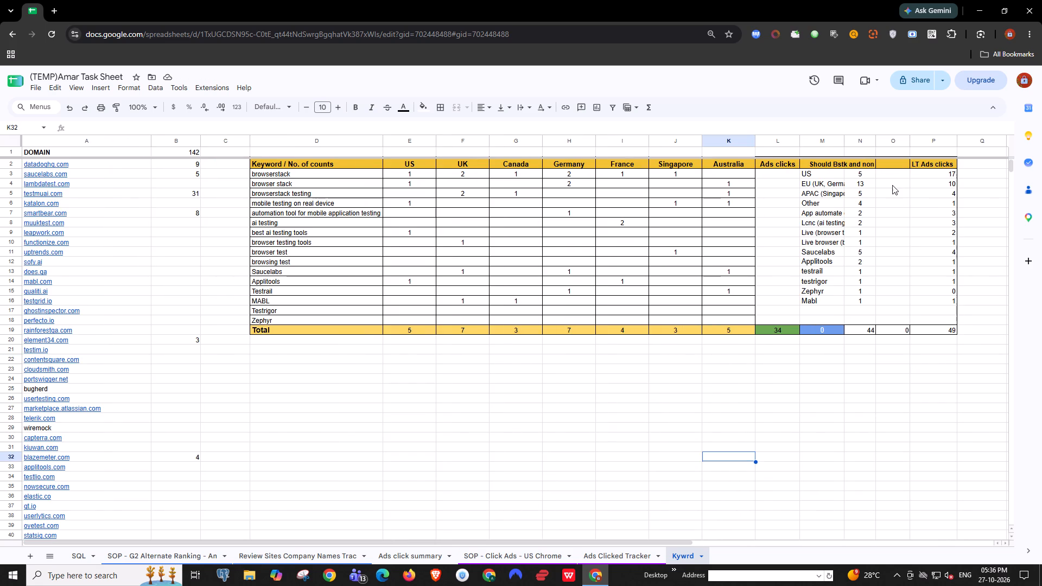
left_click(885, 164)
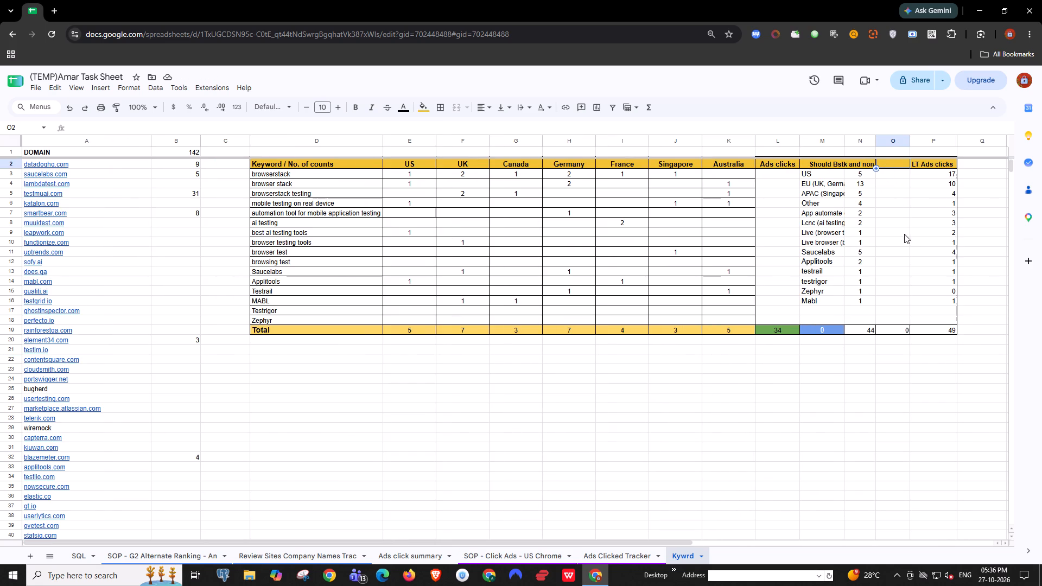